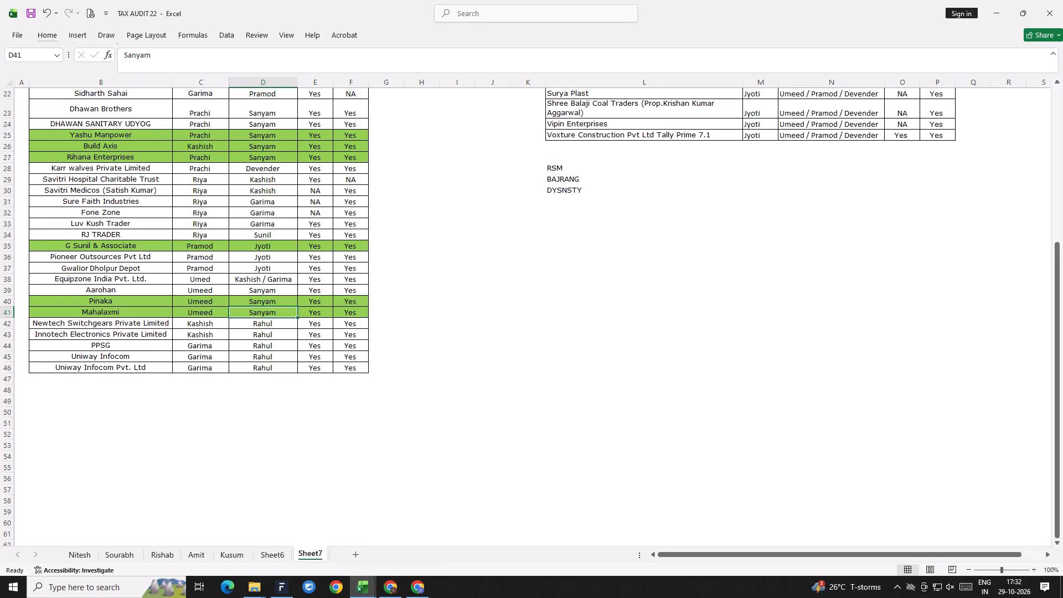
Review the client names and staff assignments in rows 39 to 46 of Sheet7.
{"action": "key", "text": "Down"}
{"action": "key", "text": "Down"}
{"action": "key", "text": "Left"}
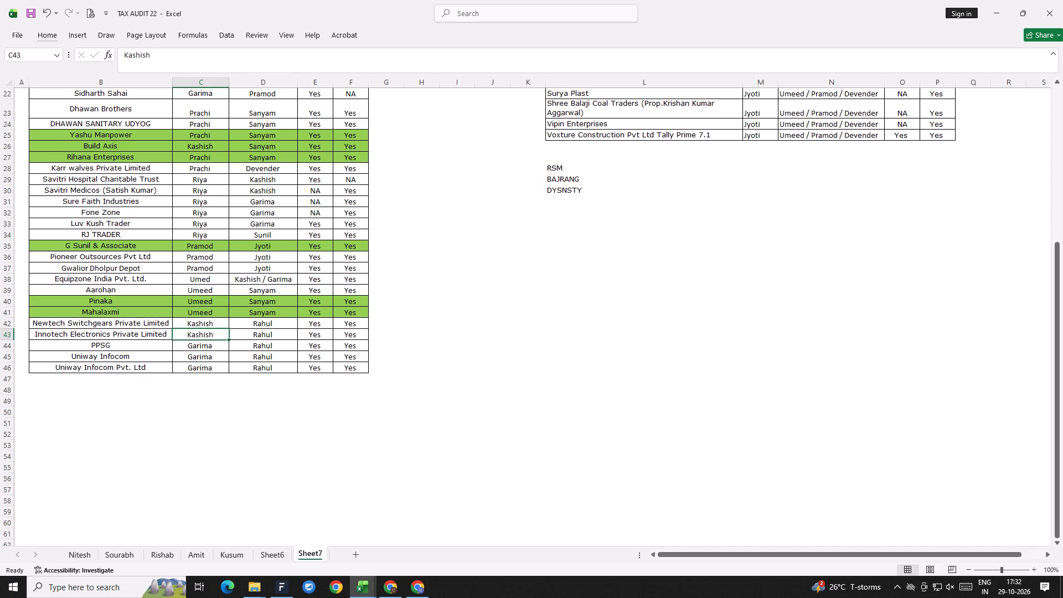
{"action": "key", "text": "Down"}
{"action": "key", "text": "Down"}
{"action": "key", "text": "Down"}
{"action": "key", "text": "Left"}
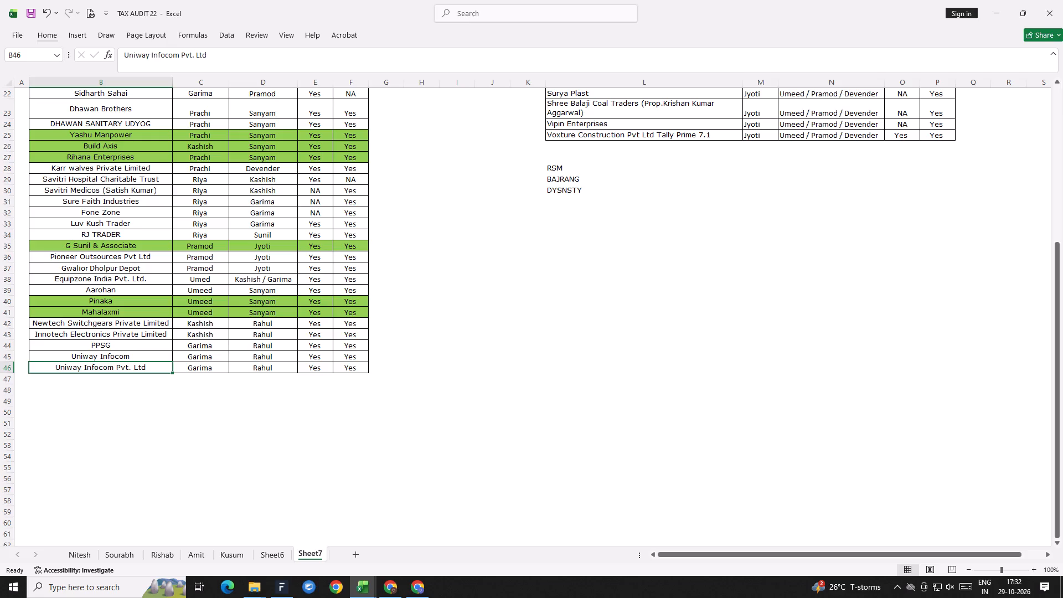
{"action": "key", "text": "Up"}
{"action": "key", "text": "Up"}
{"action": "key", "text": "Up"}
{"action": "key", "text": "Up"}
{"action": "key", "text": "Up"}
{"action": "key", "text": "Up"}
{"action": "key", "text": "Up"}
{"action": "key", "text": "Up"}
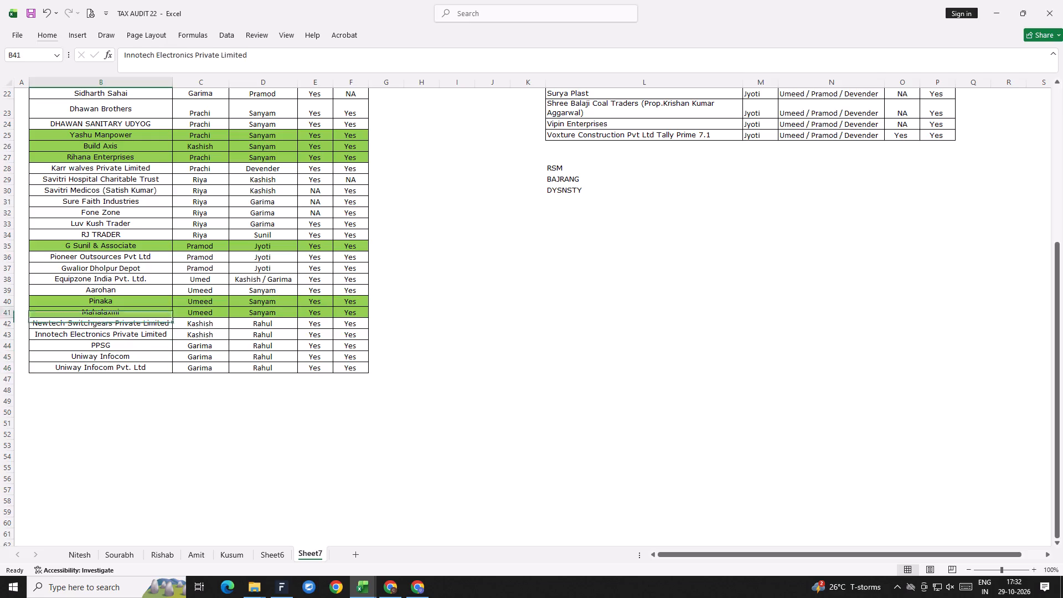
{"action": "key", "text": "Down"}
{"action": "key", "text": "Down"}
{"action": "key", "text": "Down"}
{"action": "key", "text": "Down"}
{"action": "key", "text": "Up"}
{"action": "key", "text": "Up"}
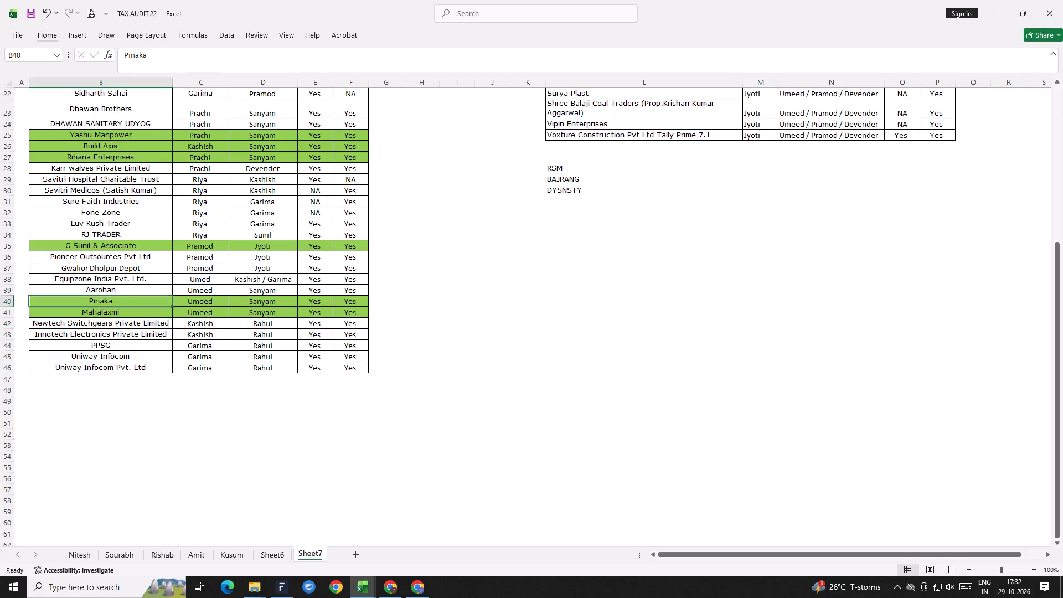
{"action": "key", "text": "Up"}
Switch to Facto and review the Pinaka Associates project's custom fields and members.
{"action": "key", "text": "alt+Tab"}
{"action": "key", "text": "alt+Tab"}
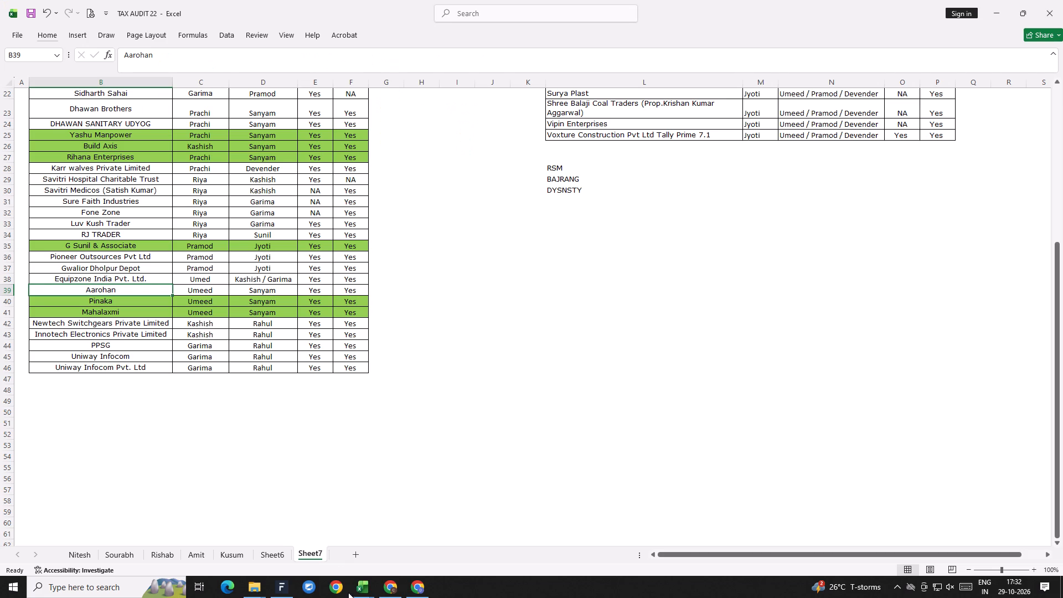
{"action": "left_click", "coordinate": [277, 585]}
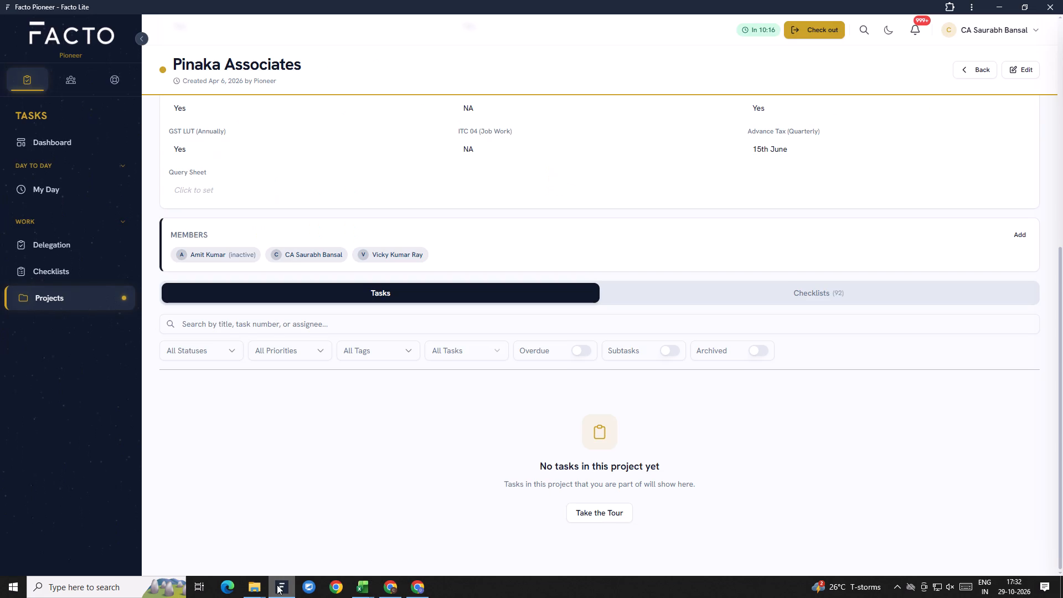
{"action": "scroll", "coordinate": [886, 127], "scroll_direction": "up", "scroll_amount": 6}
{"action": "scroll", "coordinate": [875, 177], "scroll_direction": "up", "scroll_amount": 4}
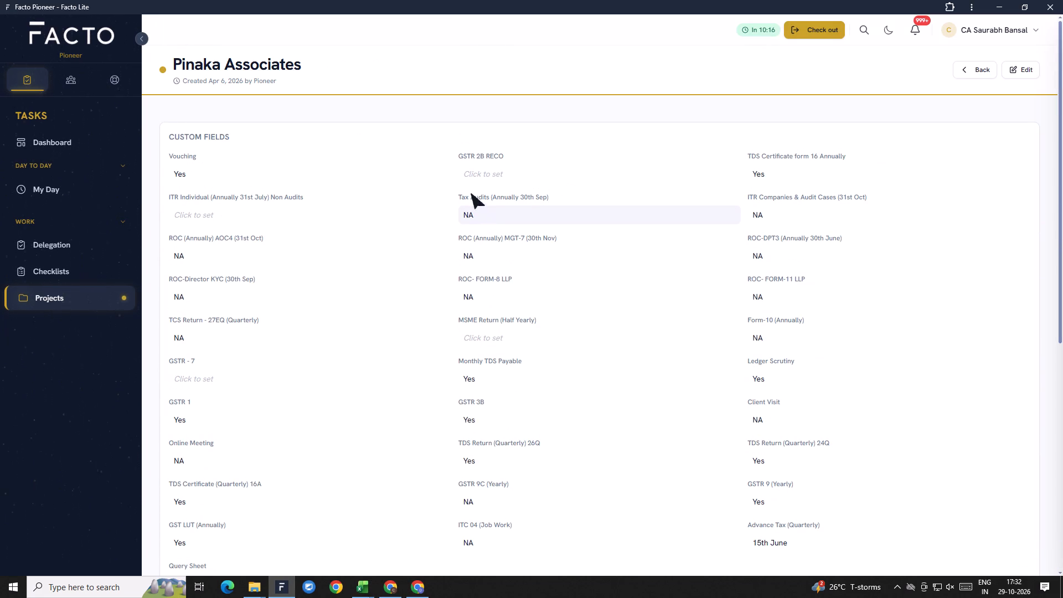
{"action": "scroll", "coordinate": [431, 236], "scroll_direction": "down", "scroll_amount": 1}
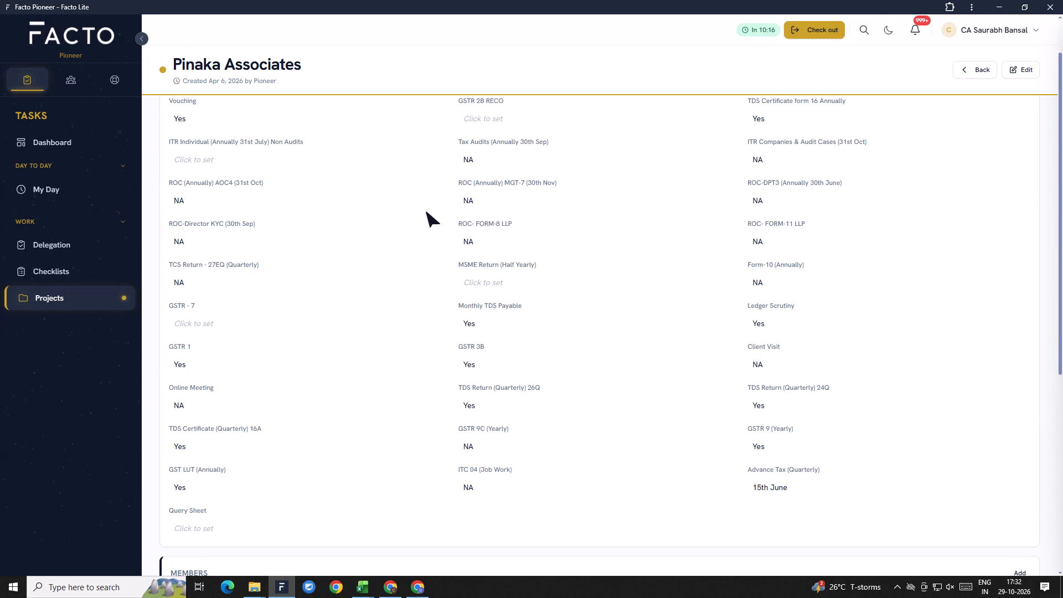
{"action": "scroll", "coordinate": [598, 193], "scroll_direction": "down", "scroll_amount": 7}
{"action": "scroll", "coordinate": [553, 239], "scroll_direction": "up", "scroll_amount": 4}
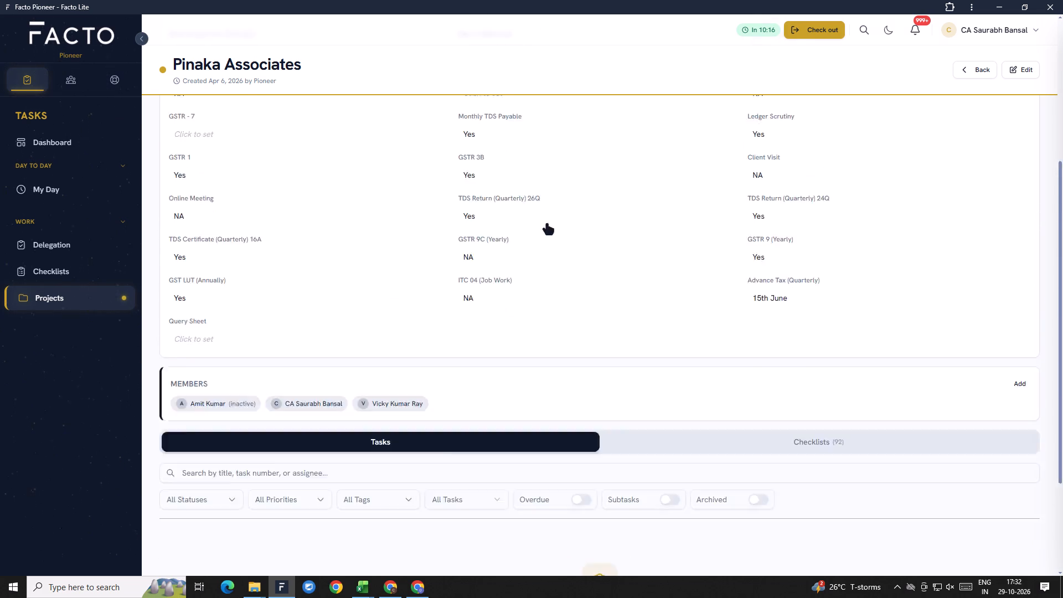
{"action": "scroll", "coordinate": [547, 224], "scroll_direction": "down", "scroll_amount": 2}
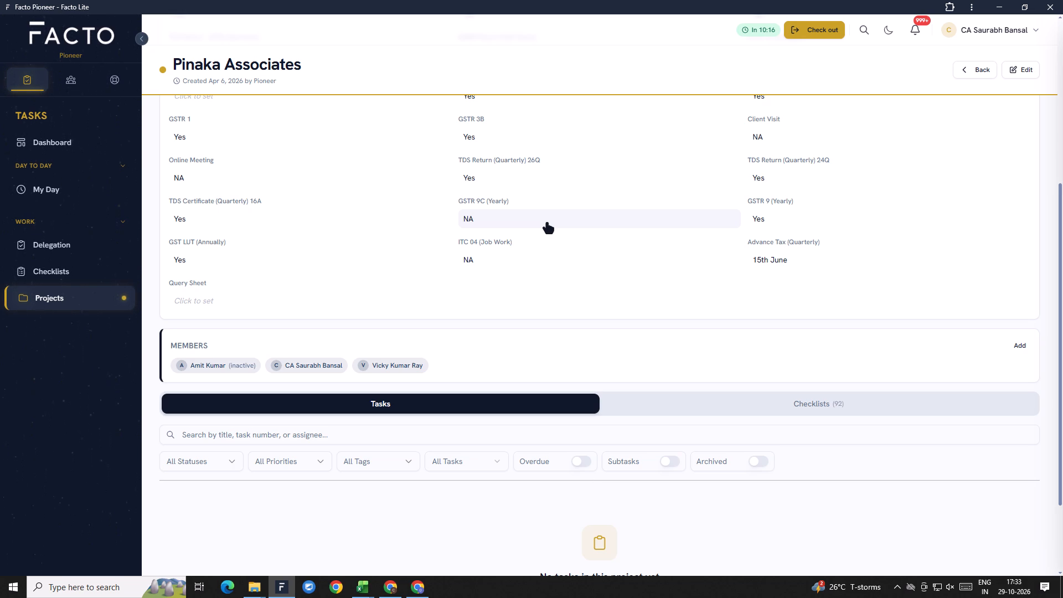
Switch to the TAX AUDIT 22 workbook and check which staff are assigned to Pinaka in Sheet7.
{"action": "key", "text": "alt+Tab"}
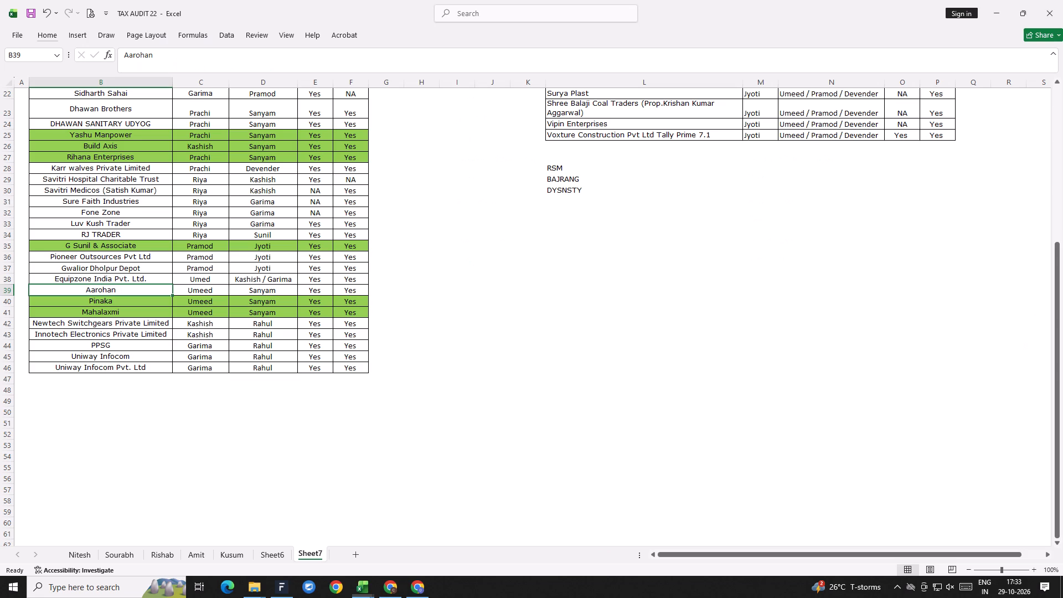
{"action": "key", "text": "Down"}
{"action": "key", "text": "Down"}
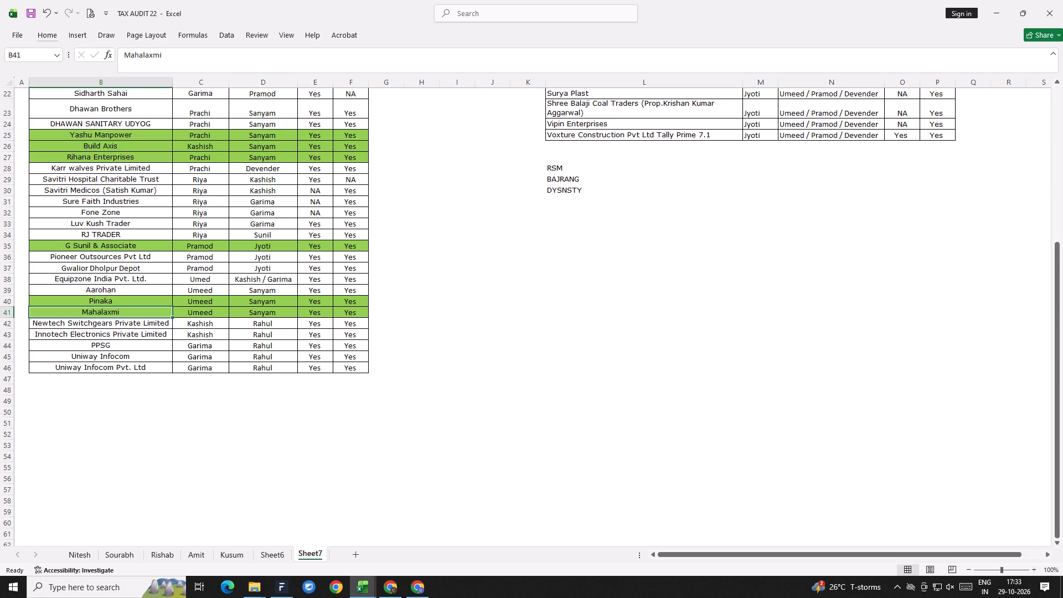
{"action": "key", "text": "Down"}
{"action": "key", "text": "Down"}
{"action": "key", "text": "Up"}
{"action": "key", "text": "Up"}
{"action": "key", "text": "Right"}
{"action": "key", "text": "Up"}
{"action": "key", "text": "Right"}
{"action": "key", "text": "Down"}
{"action": "key", "text": "Right"}
{"action": "key", "text": "Up"}
{"action": "key", "text": "Right"}
{"action": "key", "text": "Left"}
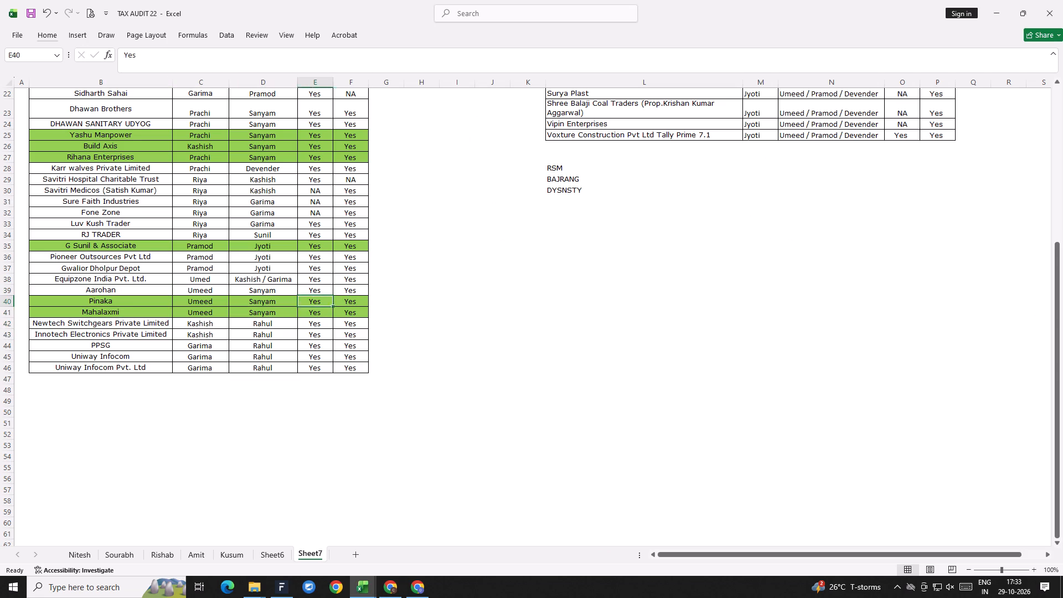
{"action": "key", "text": "Left"}
{"action": "key", "text": "Left"}
{"action": "key", "text": "Left"}
Switch to Facto, edit the Pinaka Associates members and deselect Vicky.
{"action": "key", "text": "alt+Tab"}
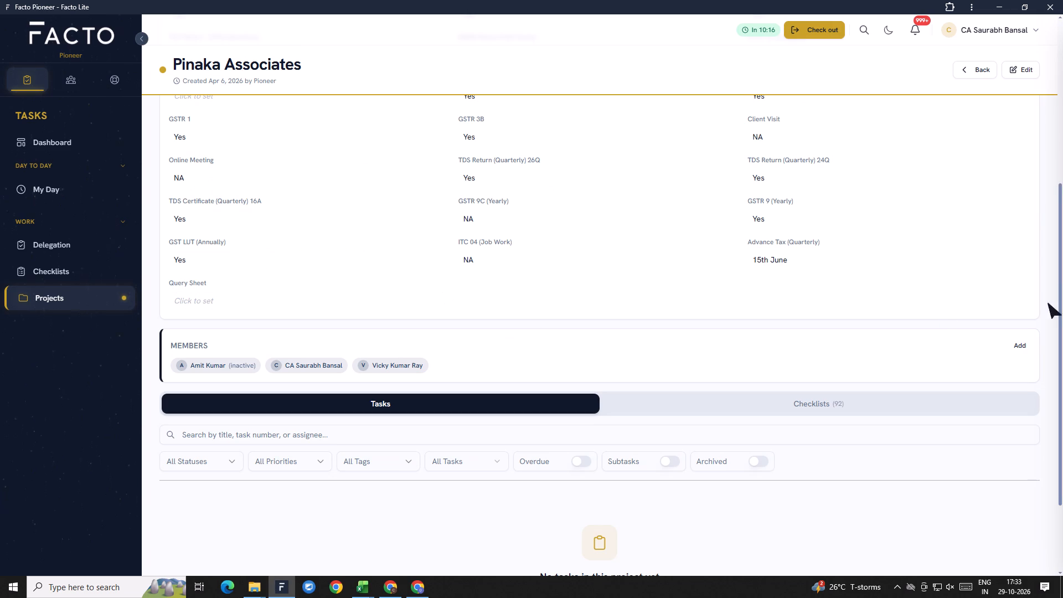
{"action": "left_click", "coordinate": [1026, 349]}
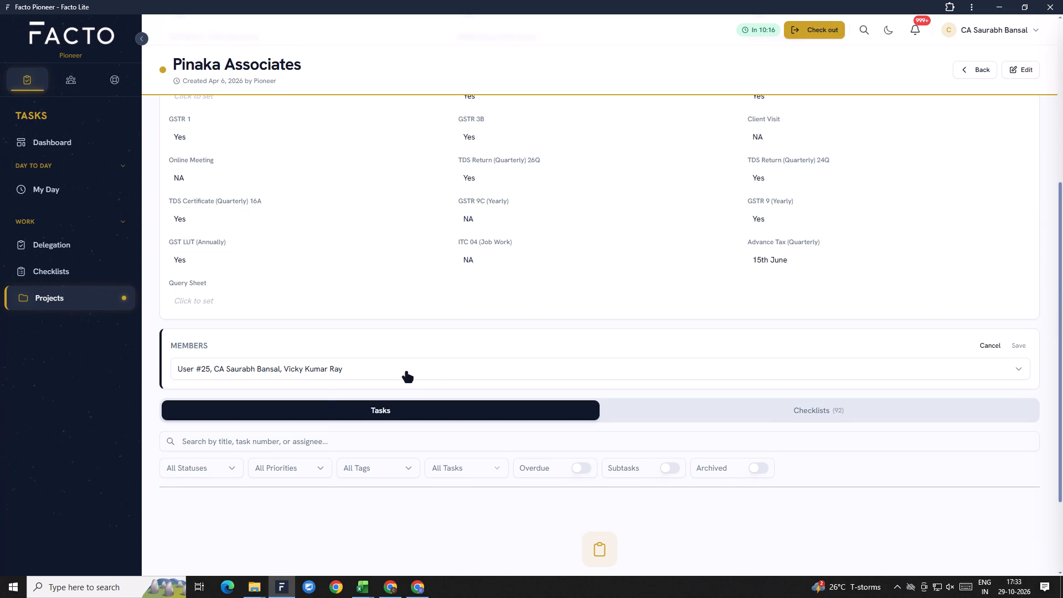
{"action": "left_click", "coordinate": [406, 373]}
{"action": "scroll", "coordinate": [262, 432], "scroll_direction": "down", "scroll_amount": 6}
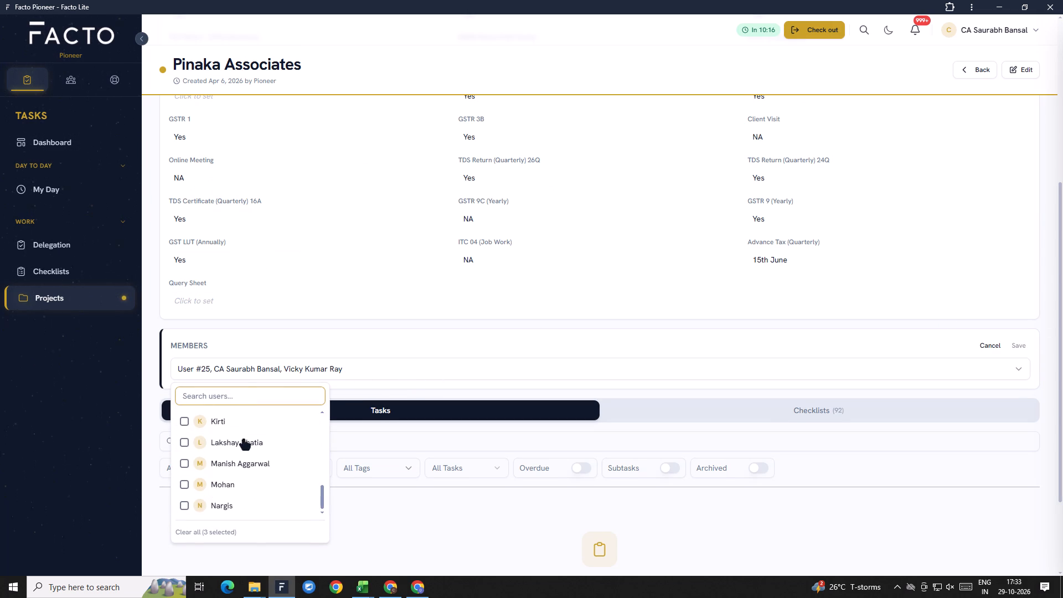
{"action": "left_click", "coordinate": [247, 395]}
{"action": "type", "text": "vi"}
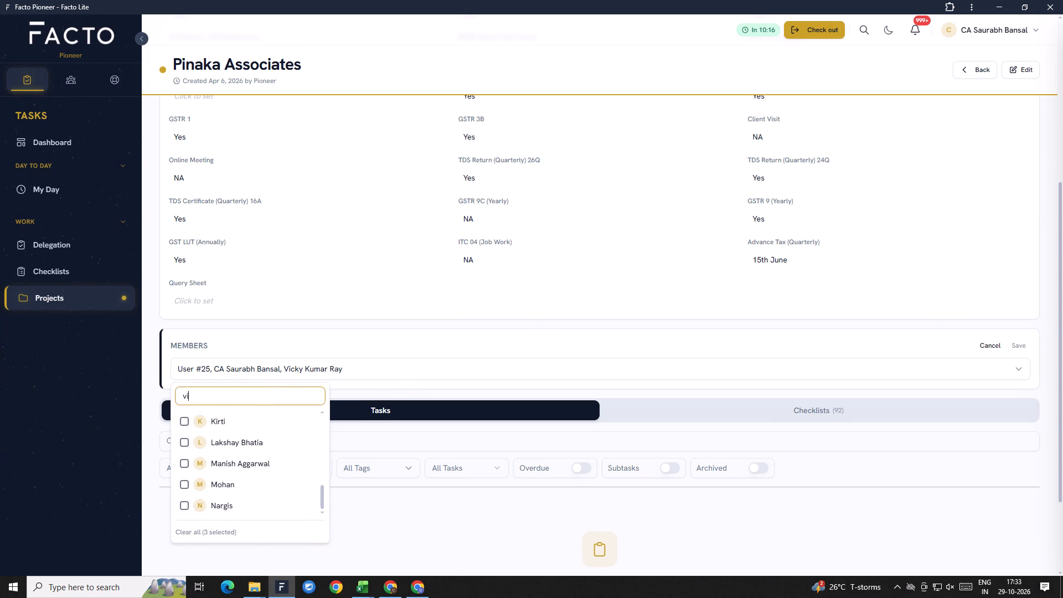
{"action": "key", "text": "c"}
{"action": "left_click", "coordinate": [247, 424]}
Add Umed and Sanyam as members of Pinaka Associates and save the member list.
{"action": "left_click", "coordinate": [242, 398]}
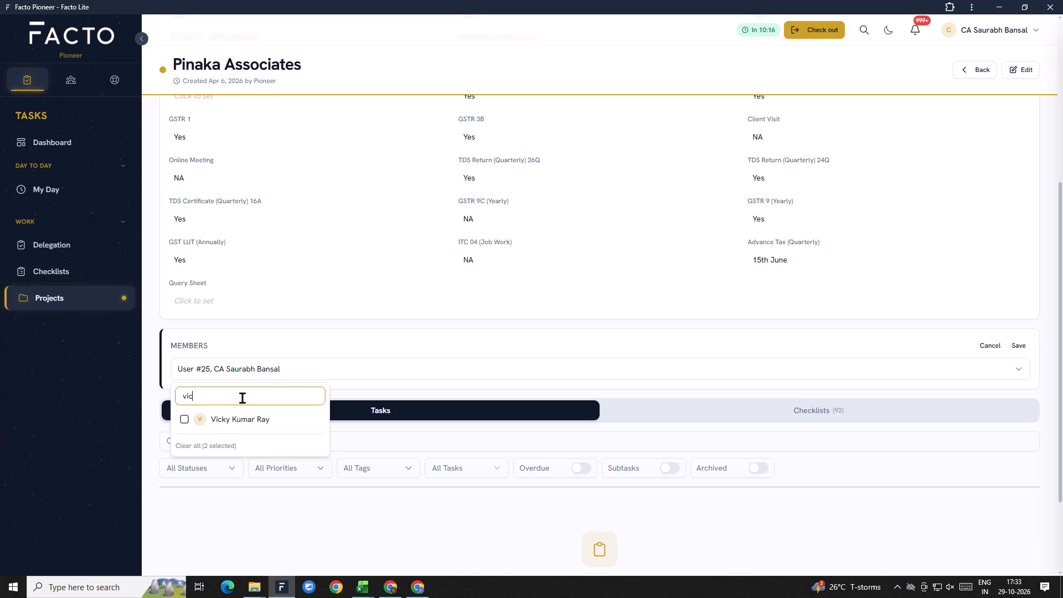
{"action": "key", "text": "BackSpace"}
{"action": "key", "text": "BackSpace"}
{"action": "key", "text": "BackSpace"}
{"action": "key", "text": "BackSpace"}
{"action": "type", "text": "ume"}
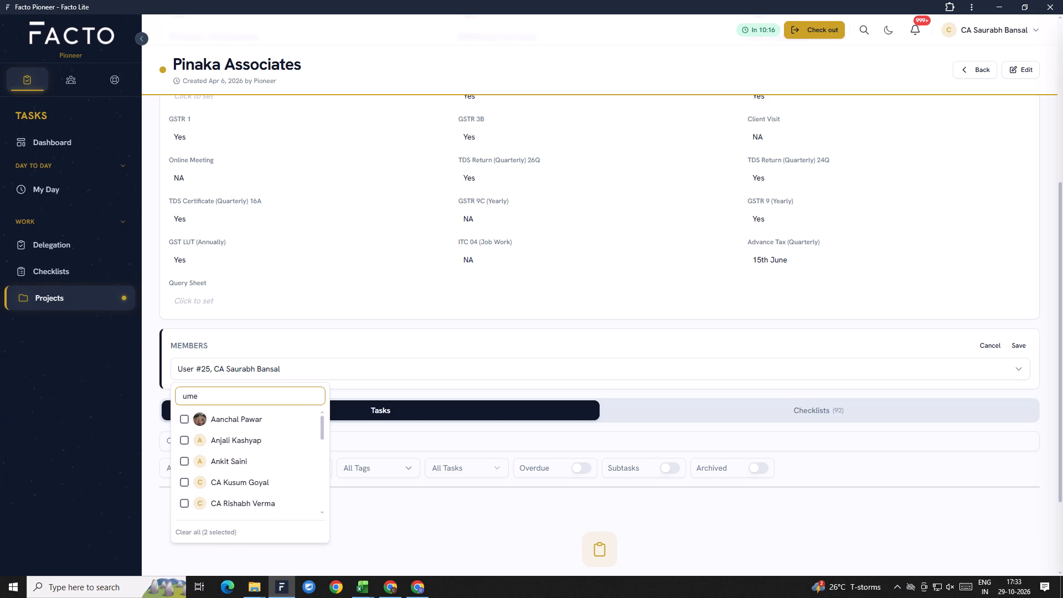
{"action": "left_click", "coordinate": [242, 424]}
{"action": "left_click", "coordinate": [253, 400]}
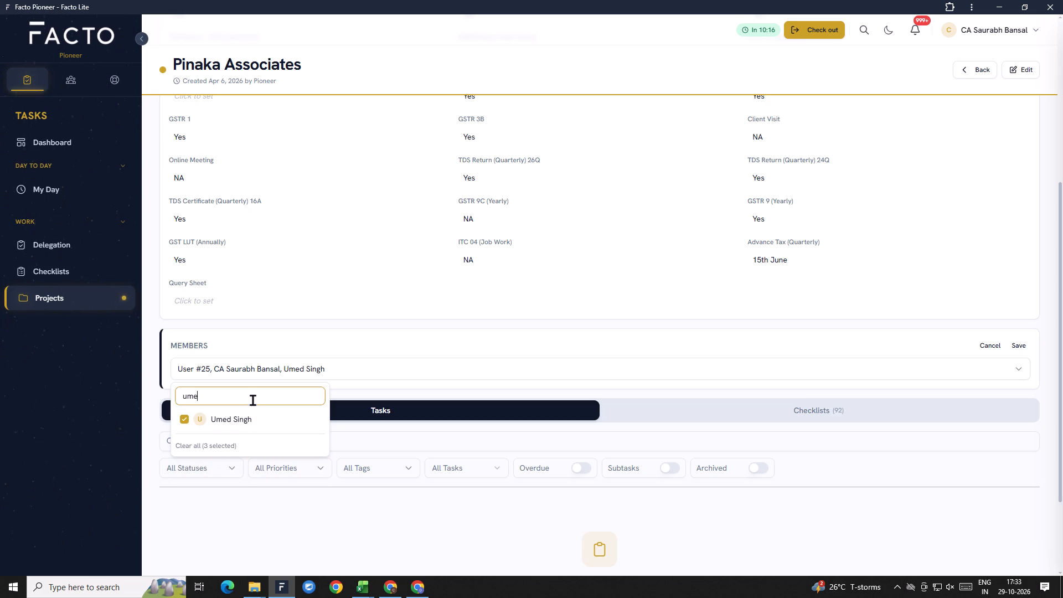
{"action": "key", "text": "BackSpace"}
{"action": "key", "text": "BackSpace"}
{"action": "key", "text": "BackSpace"}
{"action": "key", "text": "BackSpace"}
{"action": "type", "text": "sanya"}
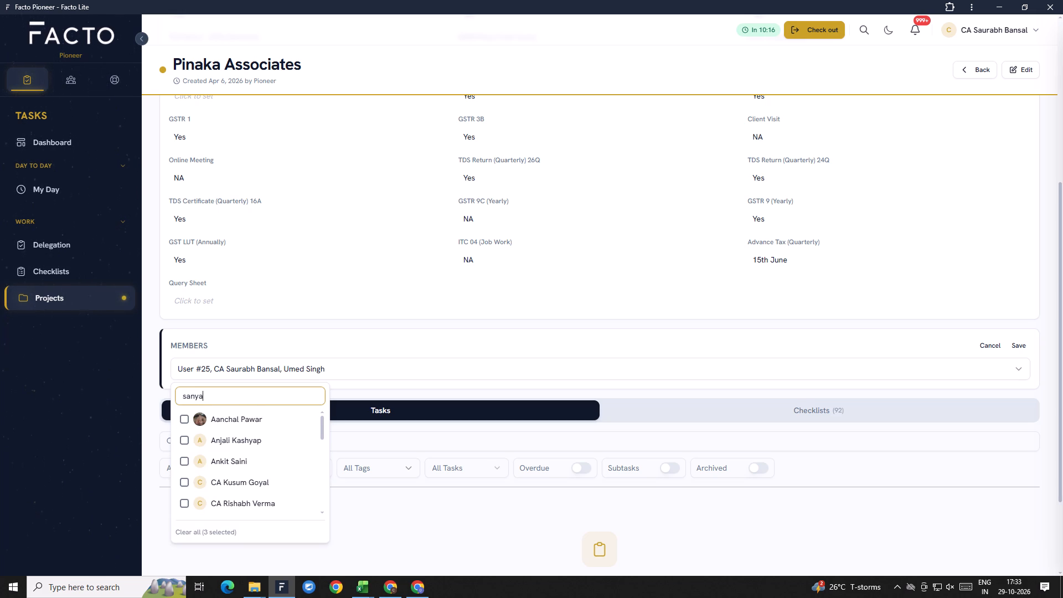
{"action": "left_click", "coordinate": [245, 424]}
{"action": "left_click", "coordinate": [673, 442]}
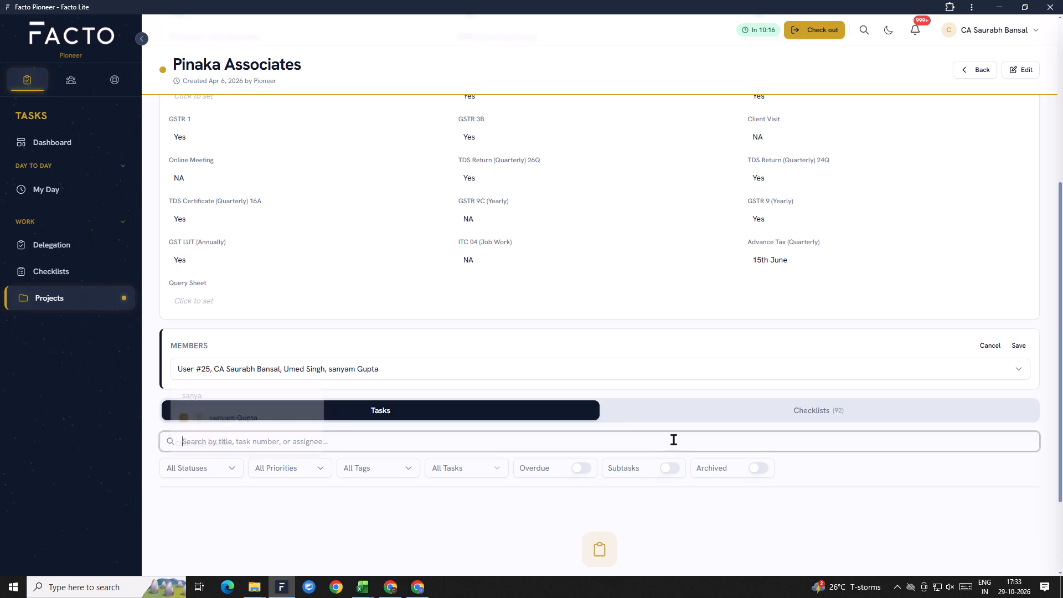
{"action": "left_click", "coordinate": [1014, 346]}
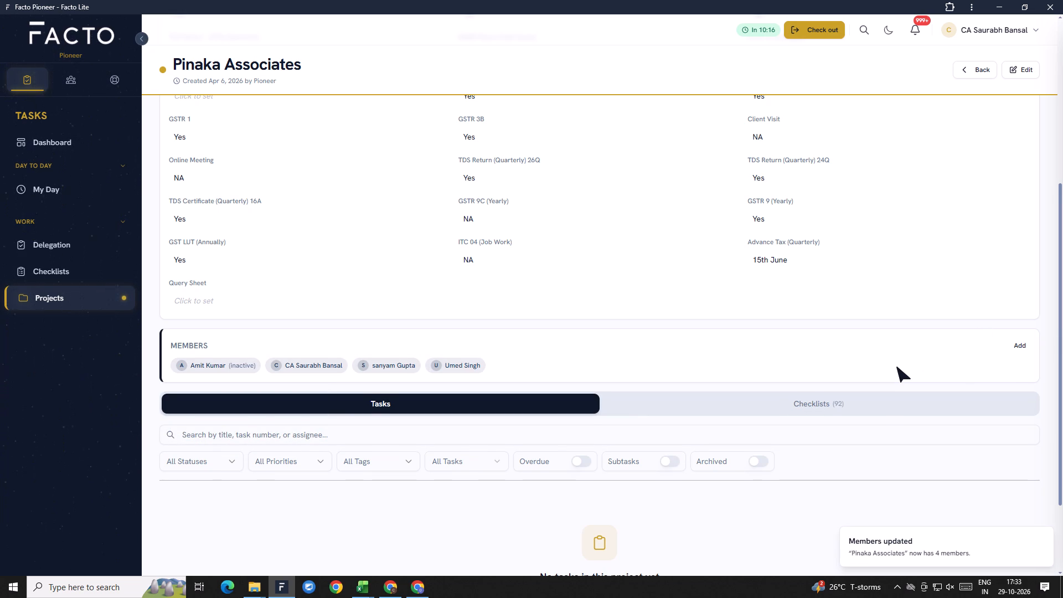
Leave the Pinaka Associates project and return to the Projects list.
{"action": "scroll", "coordinate": [897, 367], "scroll_direction": "up", "scroll_amount": 7}
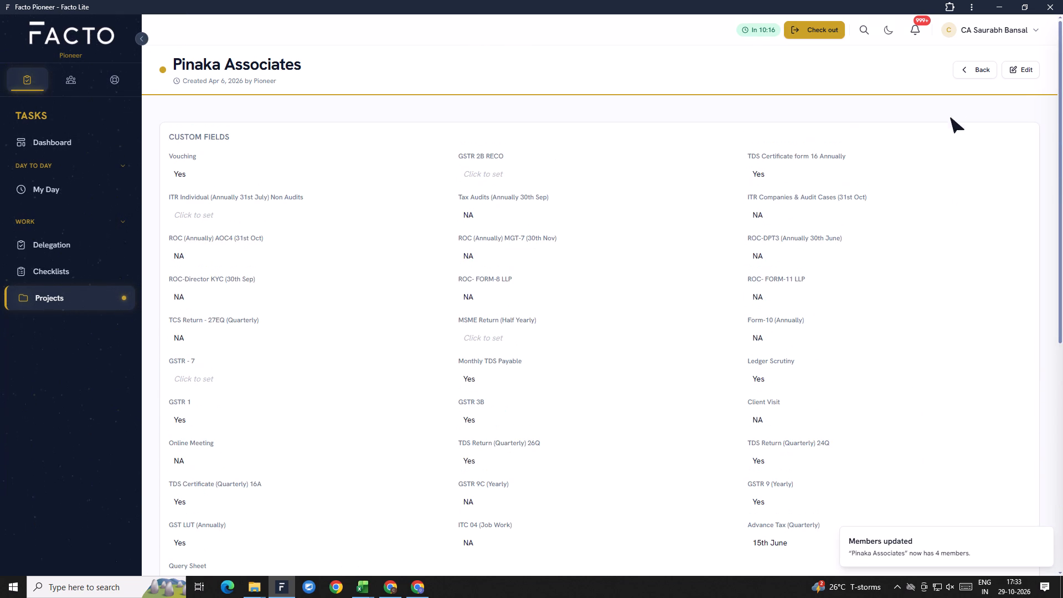
{"action": "left_click", "coordinate": [969, 67]}
Switch to the TAX AUDIT 22 workbook and check the client rows around Pinaka in Sheet7.
{"action": "key", "text": "alt+Tab"}
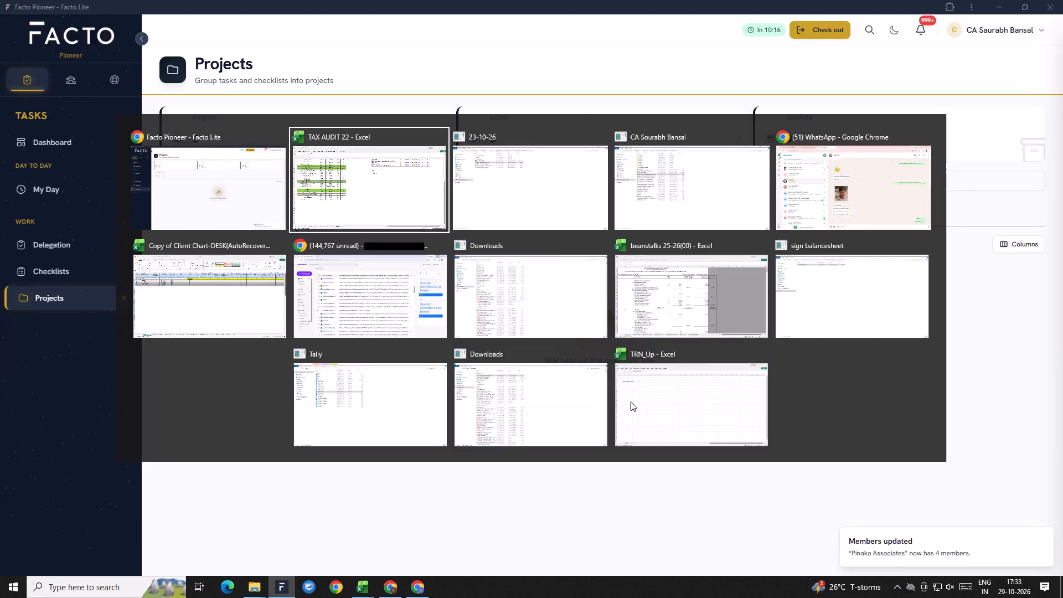
{"action": "key", "text": "Down"}
{"action": "key", "text": "Left"}
{"action": "key", "text": "Up"}
{"action": "key", "text": "Up"}
{"action": "key", "text": "Right"}
{"action": "key", "text": "Up"}
{"action": "key", "text": "alt+Tab"}
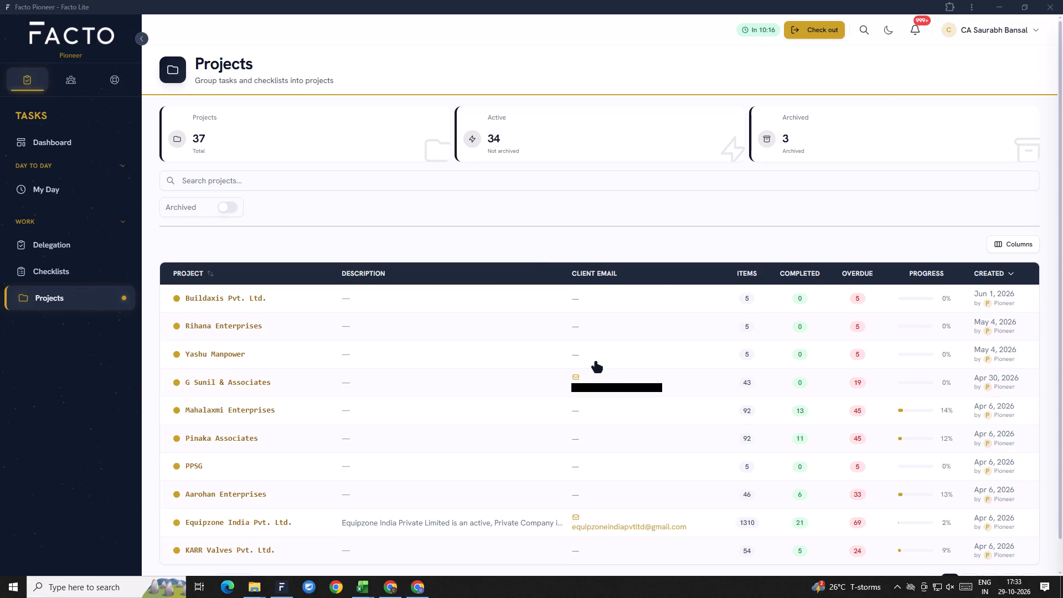
Switch to Facto and open the PPSG project from the Projects list.
{"action": "scroll", "coordinate": [240, 427], "scroll_direction": "down", "scroll_amount": 3}
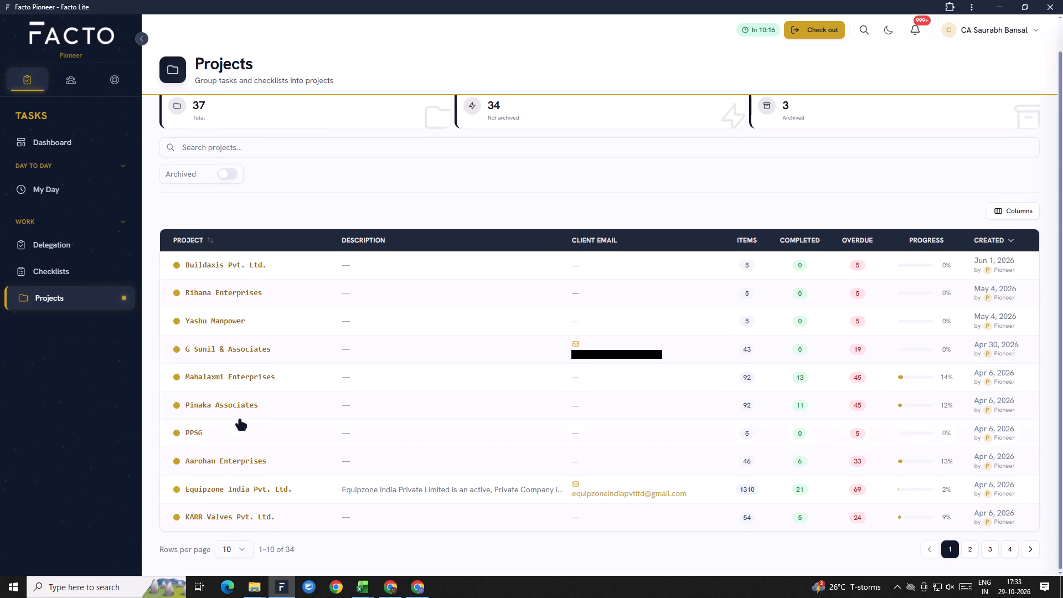
{"action": "left_click", "coordinate": [196, 434]}
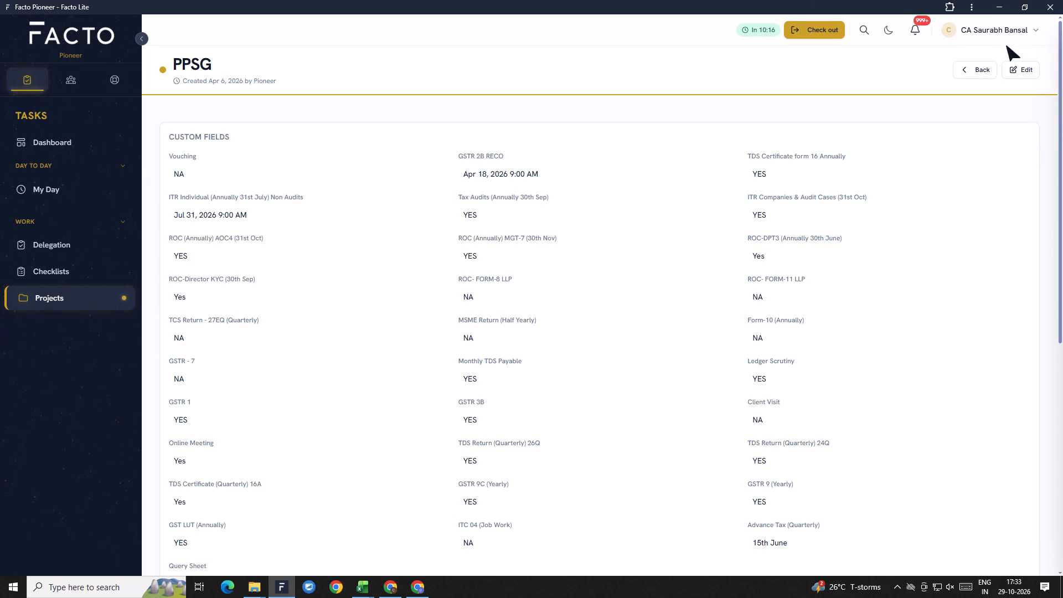
Deselect CA Saurabh from the PPSG project's members and save the member list.
{"action": "scroll", "coordinate": [873, 188], "scroll_direction": "down", "scroll_amount": 4}
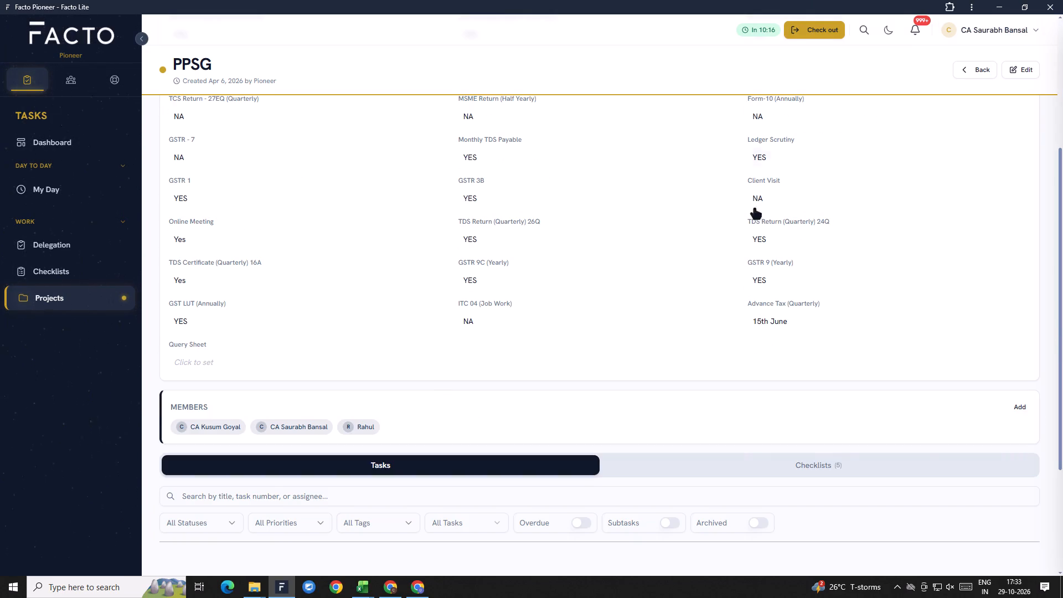
{"action": "left_click", "coordinate": [1017, 406]}
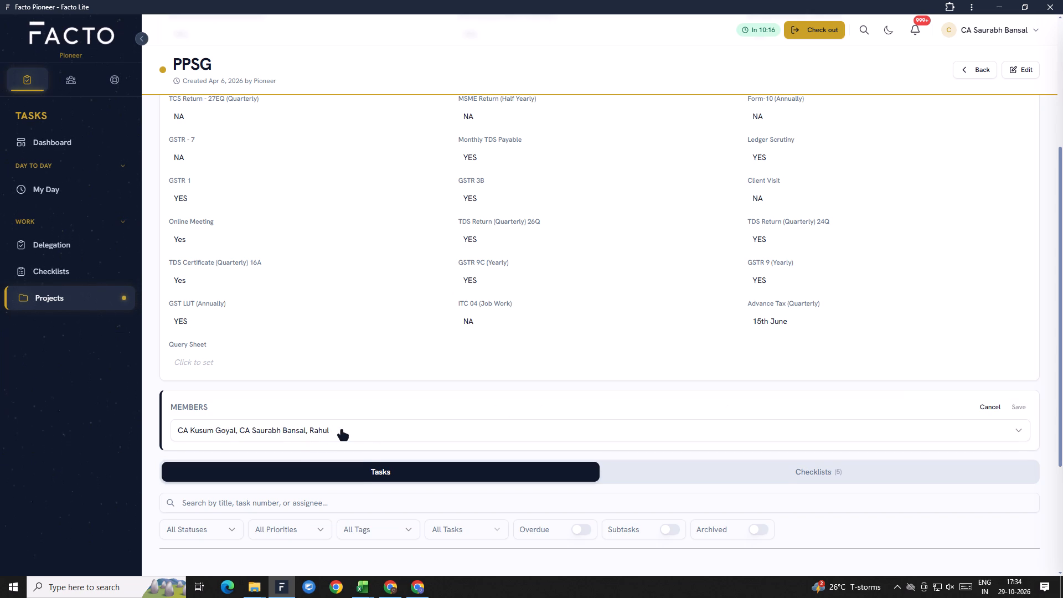
{"action": "left_click", "coordinate": [326, 432]}
{"action": "scroll", "coordinate": [248, 359], "scroll_direction": "down", "scroll_amount": 1}
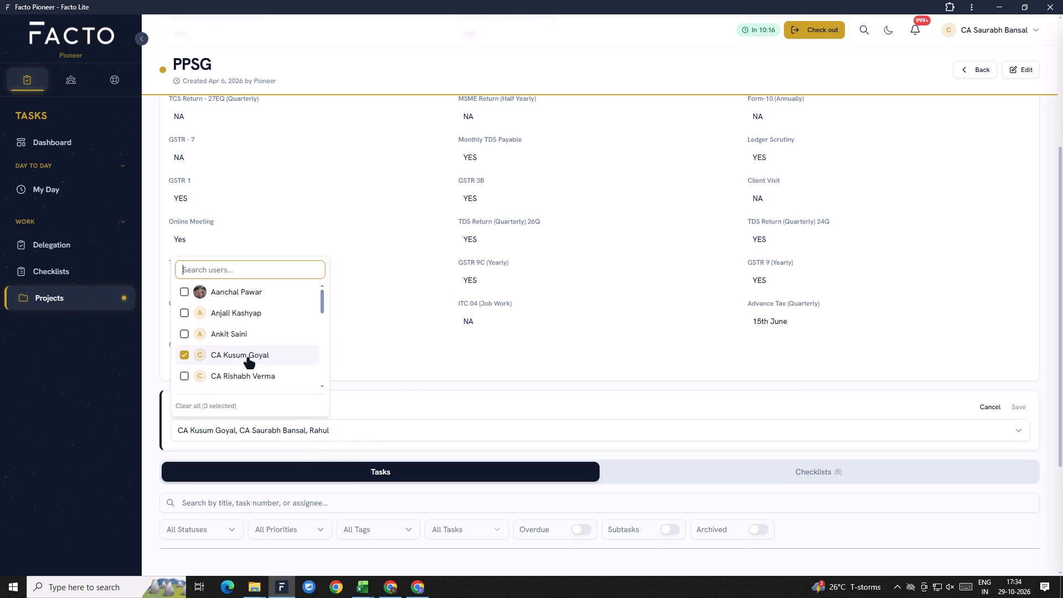
{"action": "scroll", "coordinate": [248, 359], "scroll_direction": "down", "scroll_amount": 2}
{"action": "scroll", "coordinate": [240, 339], "scroll_direction": "up", "scroll_amount": 2}
{"action": "left_click", "coordinate": [226, 347]}
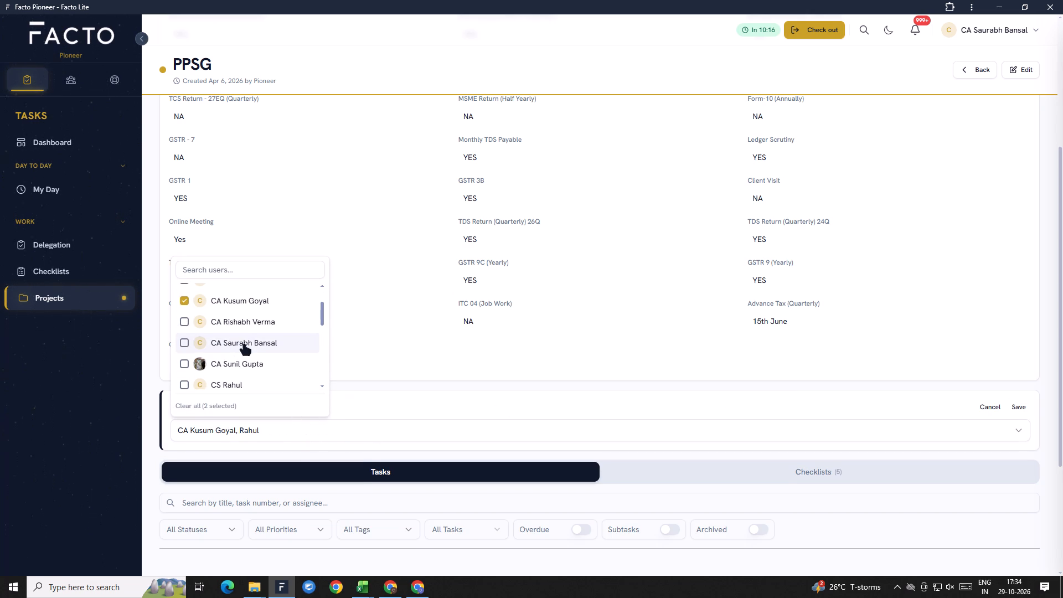
{"action": "scroll", "coordinate": [251, 345], "scroll_direction": "down", "scroll_amount": 3}
{"action": "left_click", "coordinate": [720, 416]}
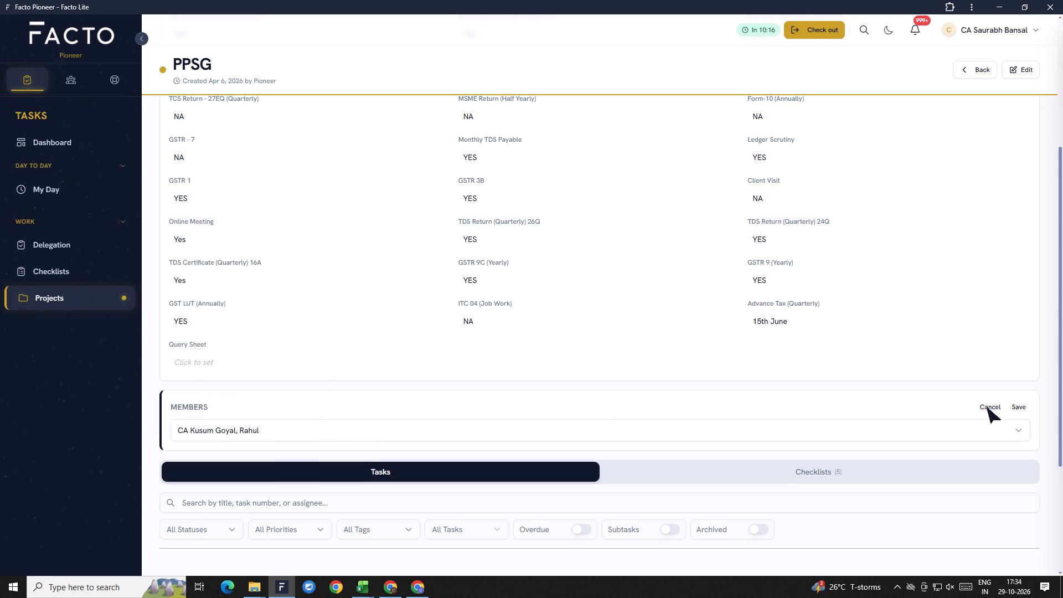
{"action": "left_click", "coordinate": [1016, 405]}
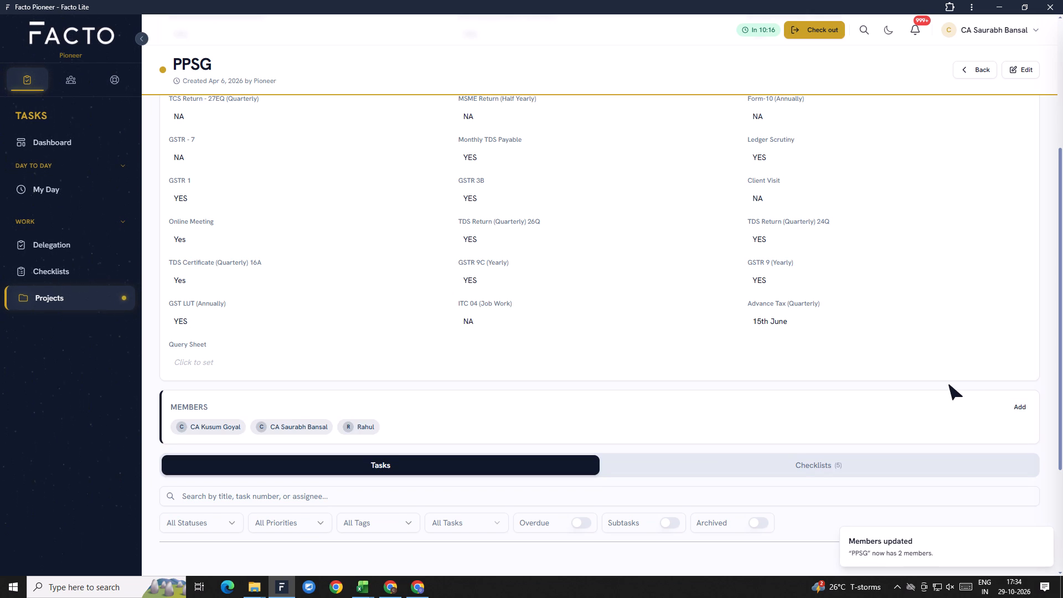
{"action": "left_click", "coordinate": [692, 429]}
{"action": "scroll", "coordinate": [999, 151], "scroll_direction": "up", "scroll_amount": 1}
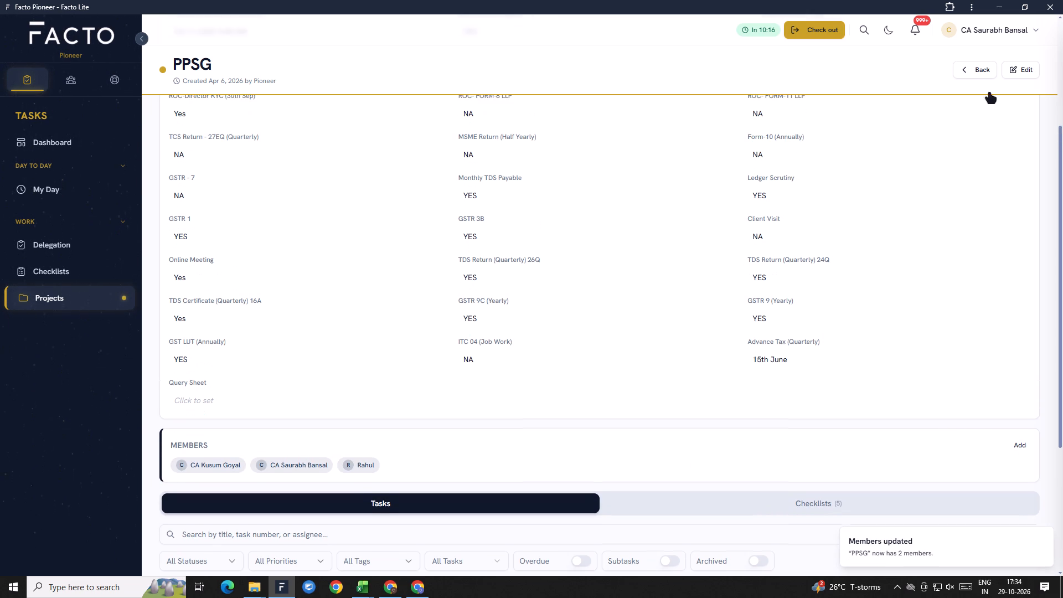
Return to the Projects list, open the Aarohan Enterprises project and check its assigned staff in the TAX AUDIT 22 workbook.
{"action": "left_click", "coordinate": [978, 76]}
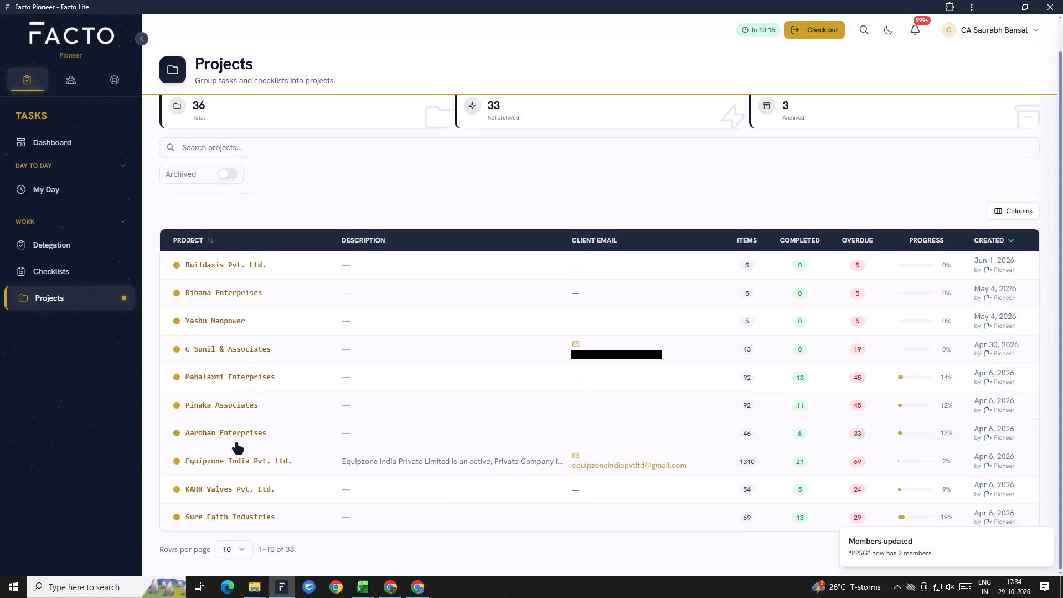
{"action": "key", "text": "alt+Tab"}
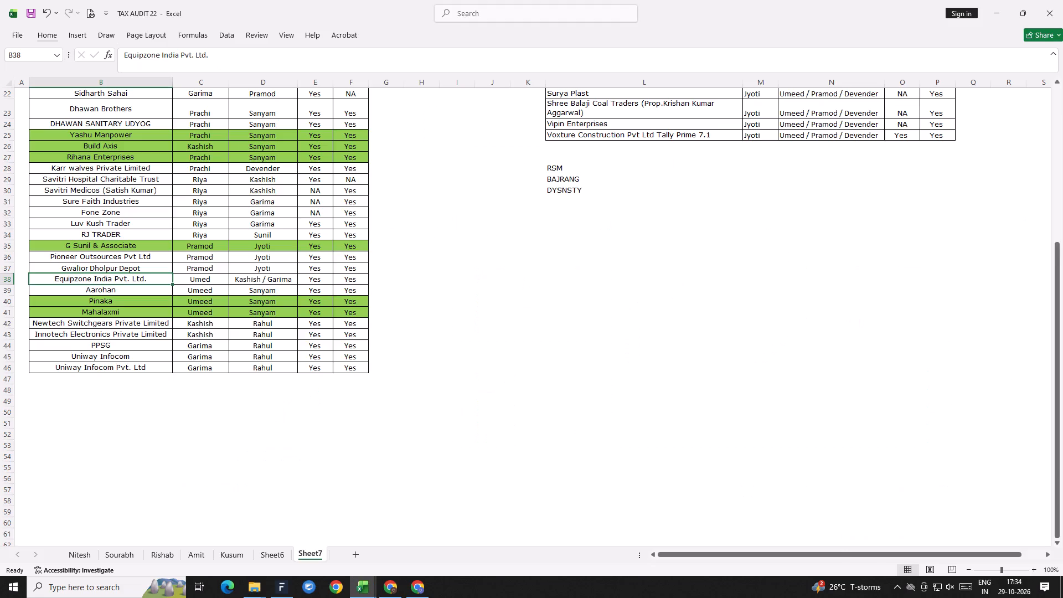
{"action": "key", "text": "alt+Tab"}
{"action": "left_click", "coordinate": [234, 437]}
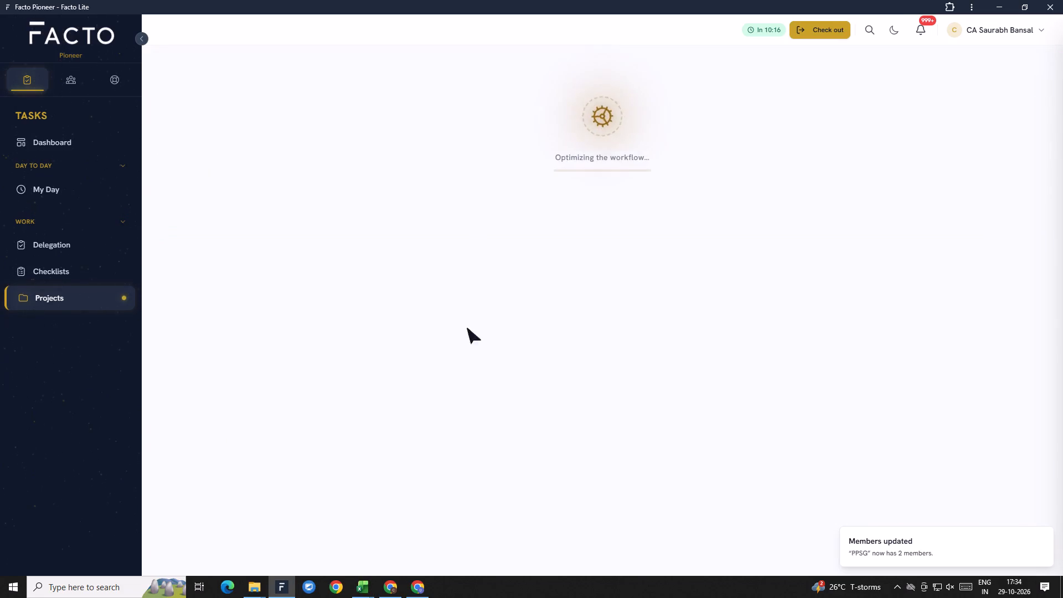
{"action": "scroll", "coordinate": [549, 288], "scroll_direction": "down", "scroll_amount": 5}
{"action": "scroll", "coordinate": [692, 310], "scroll_direction": "down", "scroll_amount": 5}
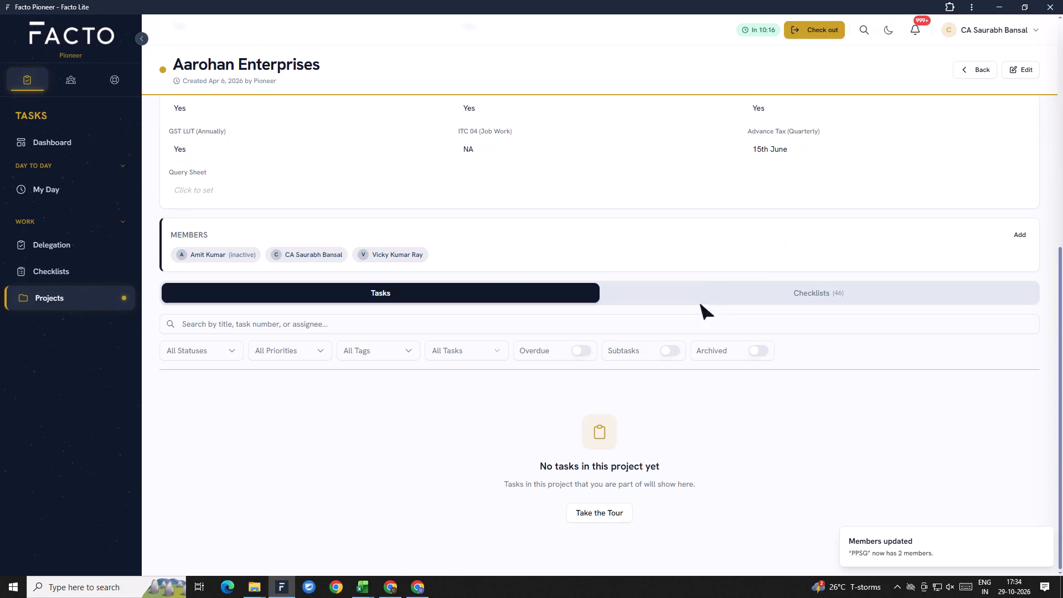
{"action": "key", "text": "alt+Tab"}
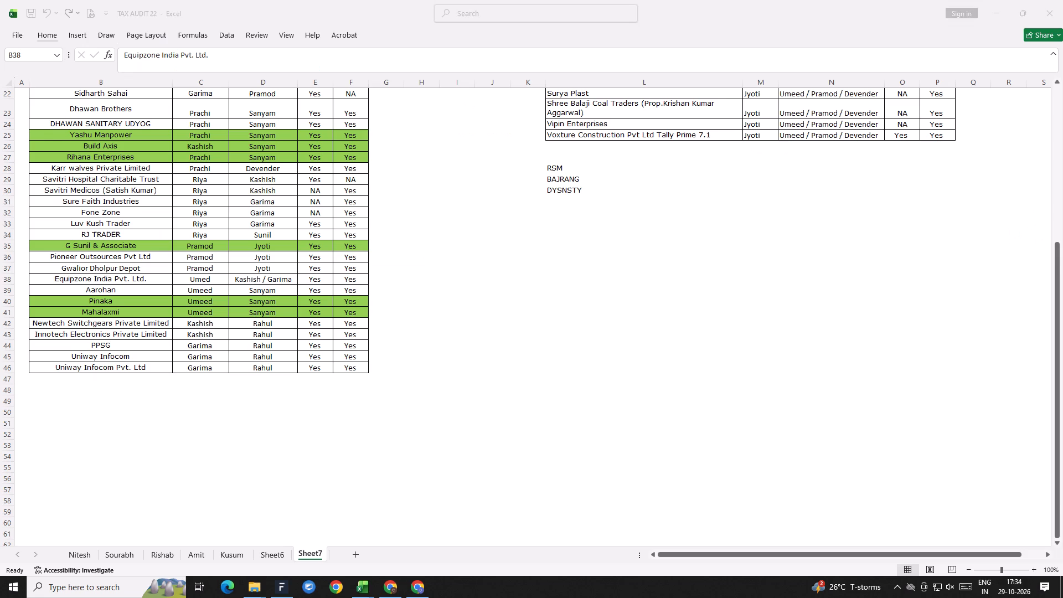
{"action": "key", "text": "alt+Tab"}
Edit the members of the Aarohan Enterprises project in Facto and deselect Vicky.
{"action": "left_click", "coordinate": [1021, 235]}
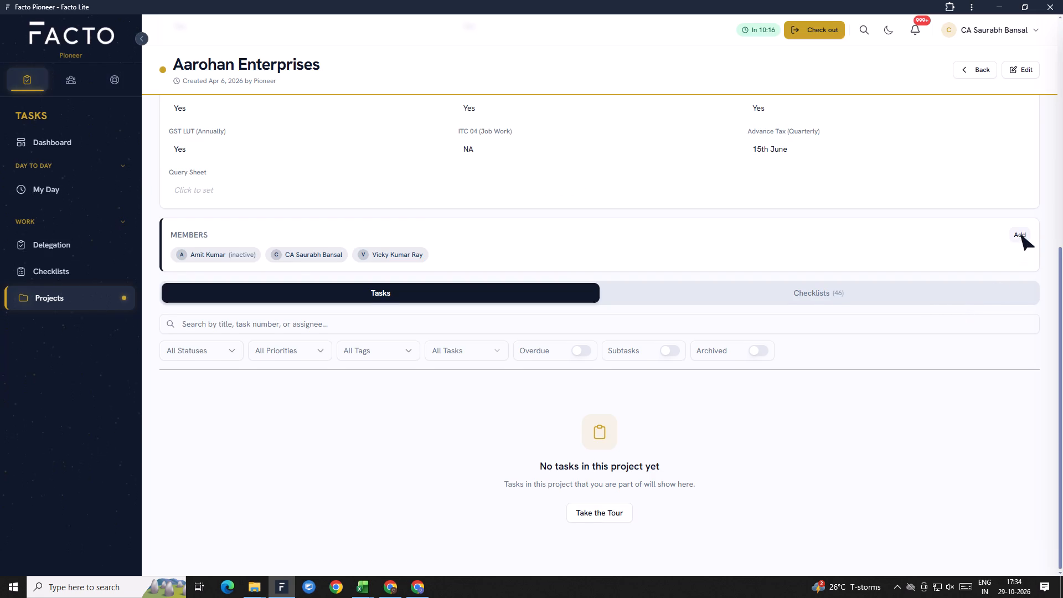
{"action": "left_click", "coordinate": [328, 331]}
{"action": "left_click", "coordinate": [328, 255]}
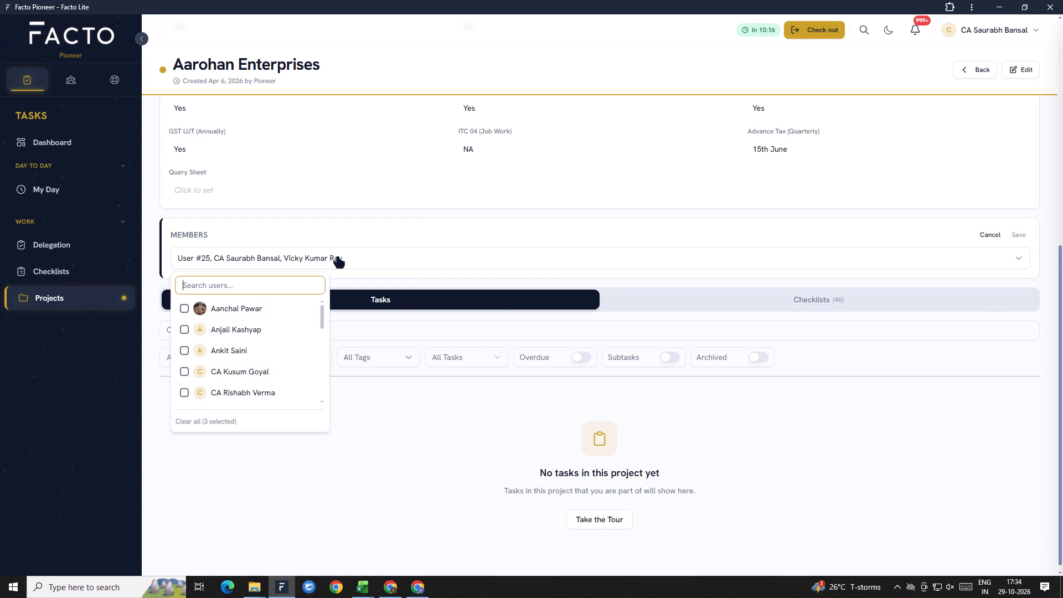
{"action": "left_click", "coordinate": [267, 280]}
{"action": "type", "text": "vik"}
{"action": "key", "text": "BackSpace"}
{"action": "key", "text": "c"}
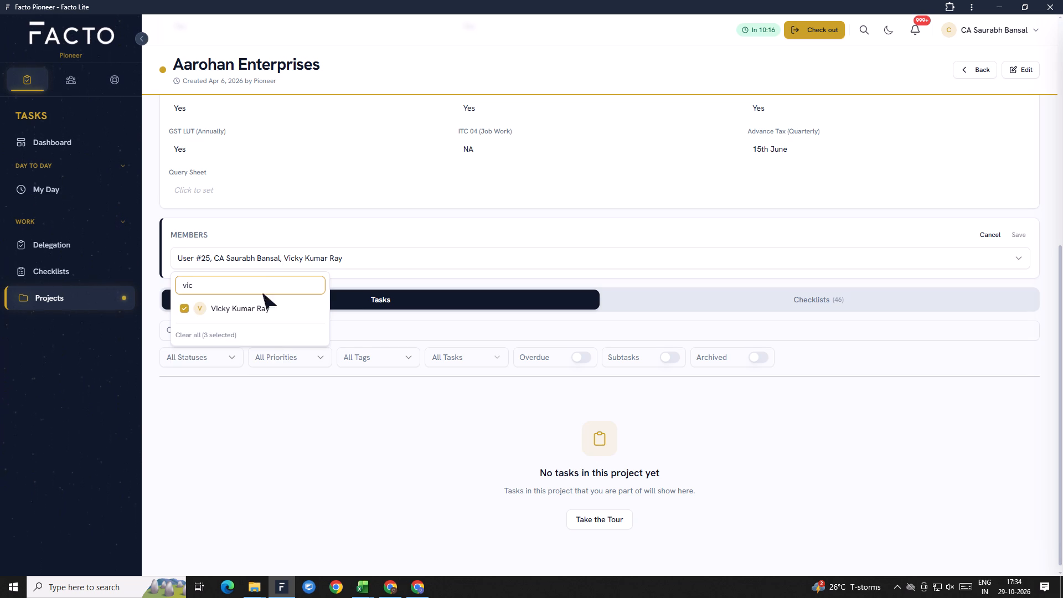
{"action": "left_click", "coordinate": [251, 312]}
Add Umed and Sanyam to the Aarohan Enterprises members, save the member list and return to the Projects list.
{"action": "left_click", "coordinate": [247, 284]}
{"action": "key", "text": "BackSpace"}
{"action": "key", "text": "BackSpace"}
{"action": "key", "text": "BackSpace"}
{"action": "key", "text": "BackSpace"}
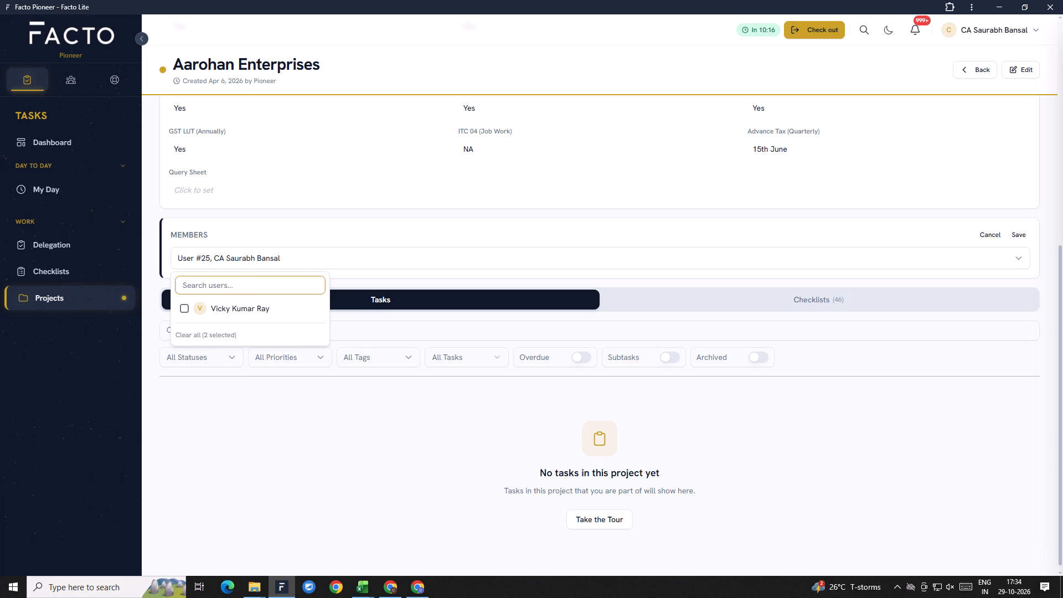
{"action": "type", "text": "ume"}
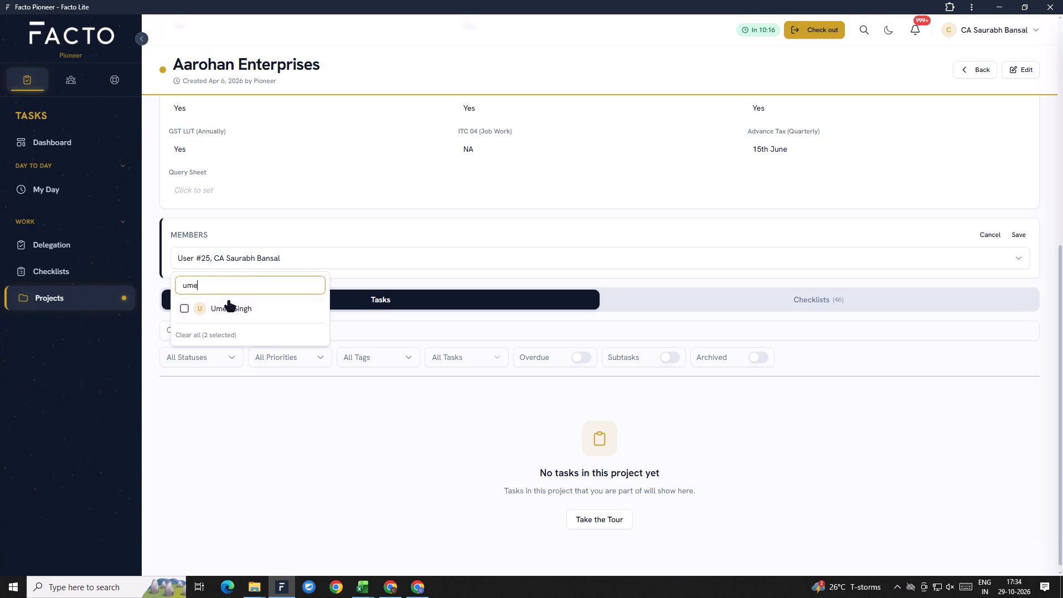
{"action": "left_click", "coordinate": [229, 311]}
{"action": "left_click", "coordinate": [235, 285]}
{"action": "key", "text": "BackSpace"}
{"action": "key", "text": "BackSpace"}
{"action": "key", "text": "BackSpace"}
{"action": "key", "text": "BackSpace"}
{"action": "type", "text": "sanya"}
{"action": "left_click", "coordinate": [214, 307]}
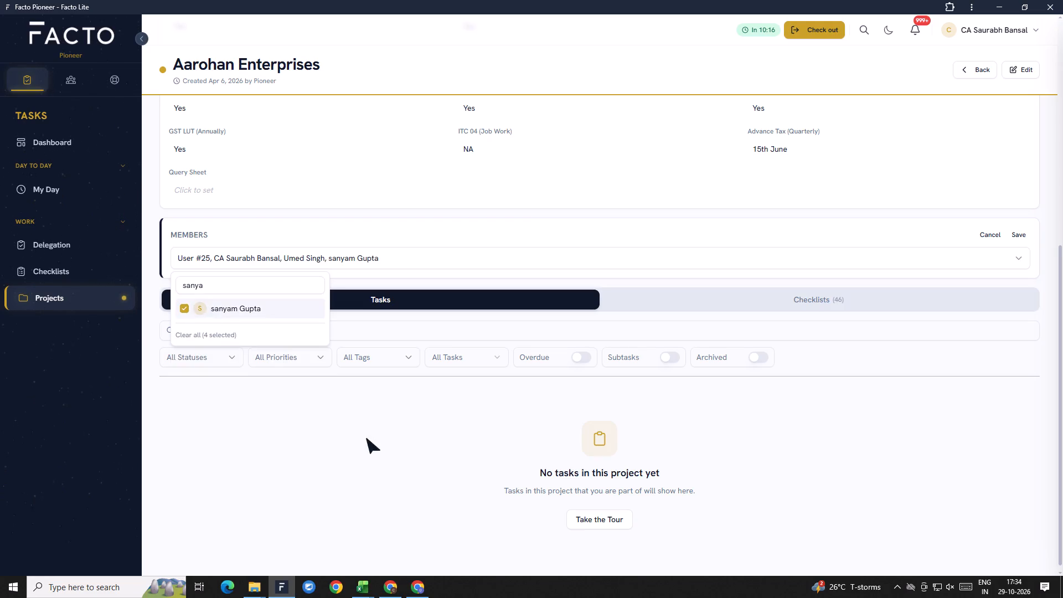
{"action": "left_click", "coordinate": [374, 456]}
{"action": "left_click", "coordinate": [1013, 235]}
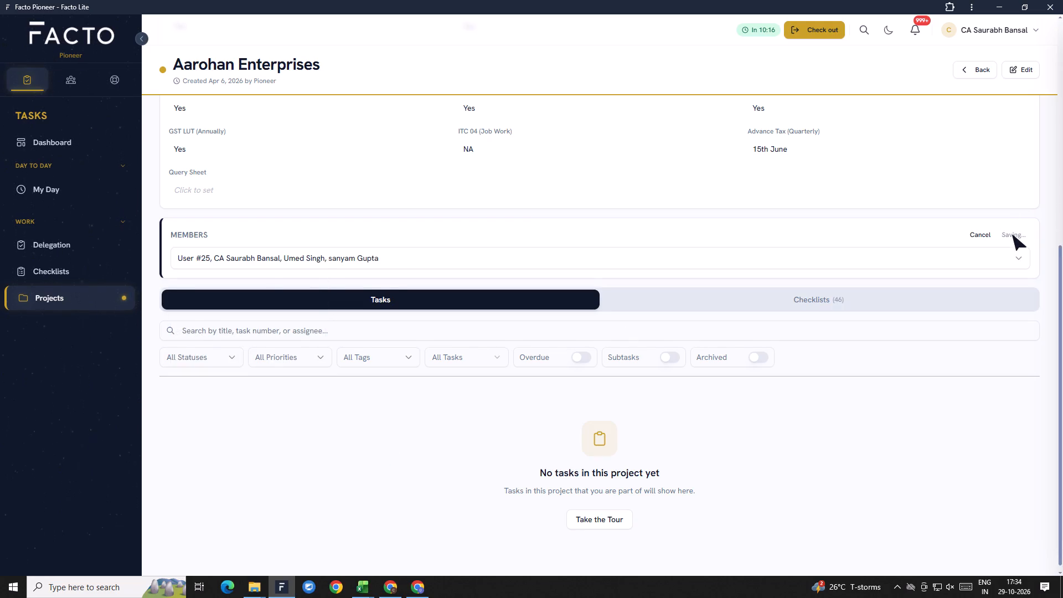
{"action": "left_click", "coordinate": [979, 75]}
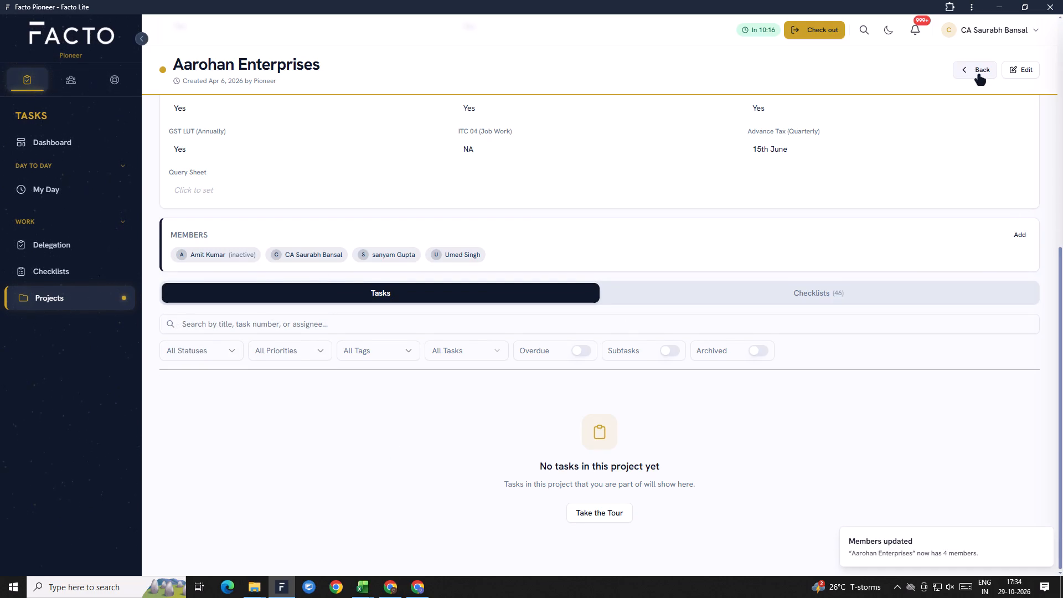
Switch to the TAX AUDIT 22 workbook and fill the Aarohan row, B39 to F39, with green in Sheet7.
{"action": "scroll", "coordinate": [250, 446], "scroll_direction": "down", "scroll_amount": 3}
{"action": "key", "text": "alt+Tab"}
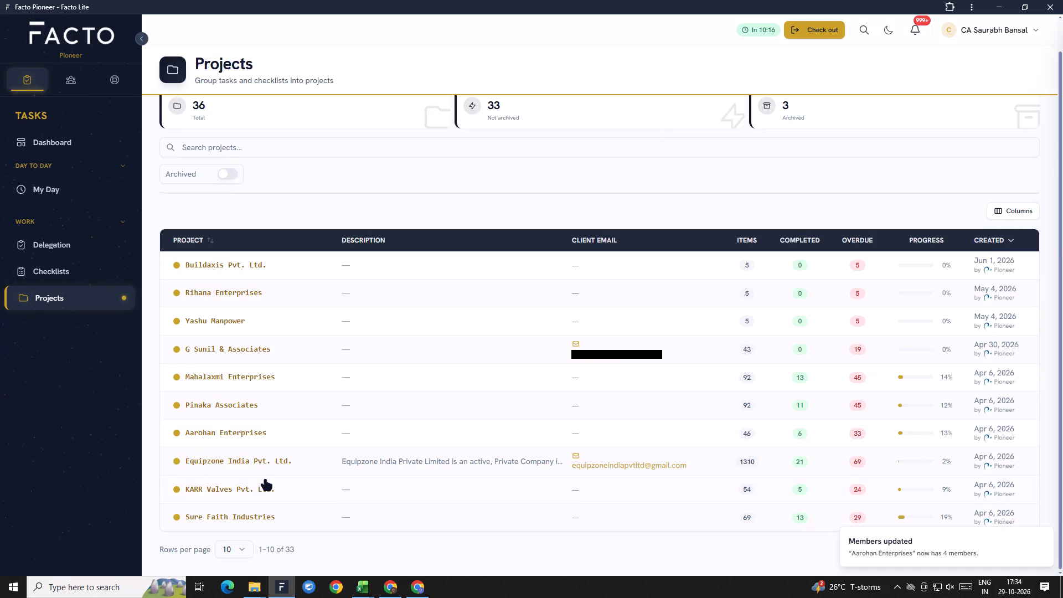
{"action": "key", "text": "Down"}
{"action": "key", "text": "Up"}
{"action": "key", "text": "shift+Down"}
{"action": "key", "text": "Down"}
{"action": "key", "text": "shift+Right"}
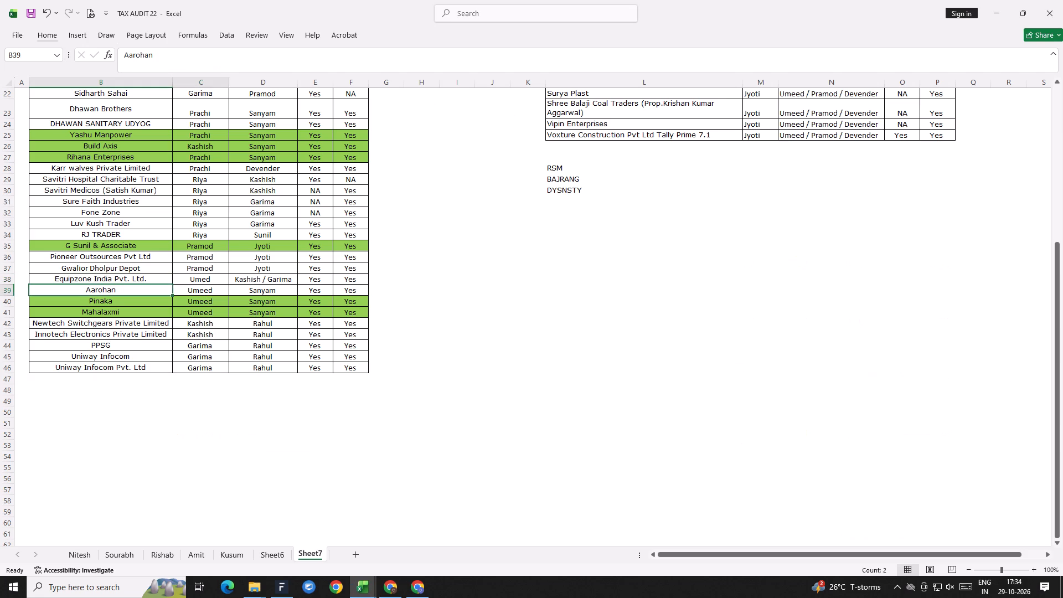
{"action": "key", "text": "shift+Right"}
{"action": "key", "text": "shift+Right"}
{"action": "key", "text": "shift+Right"}
{"action": "left_click", "coordinate": [48, 36]}
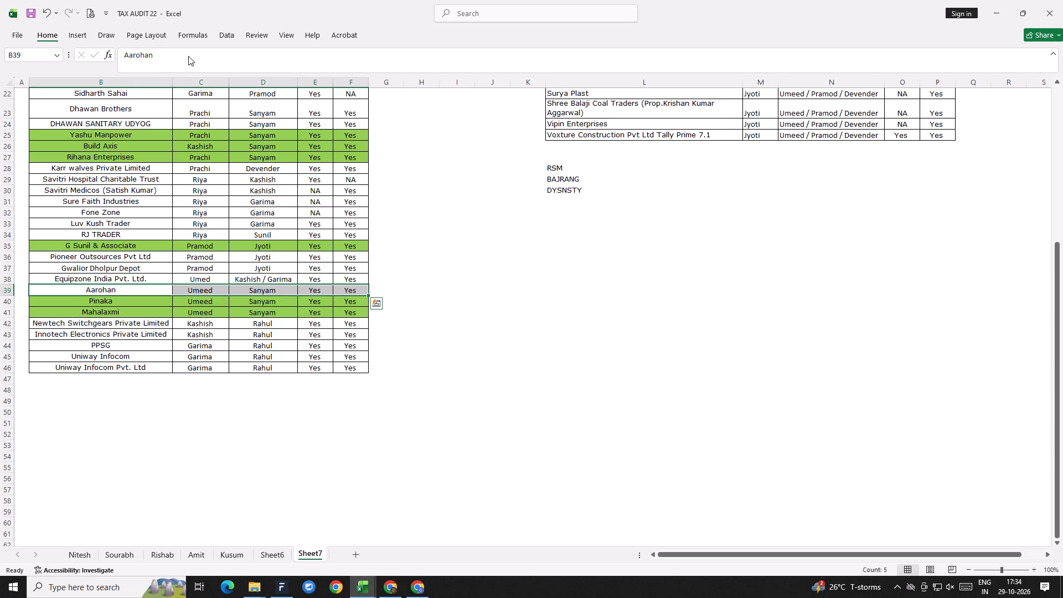
{"action": "left_click", "coordinate": [185, 75]}
{"action": "left_click", "coordinate": [227, 261]}
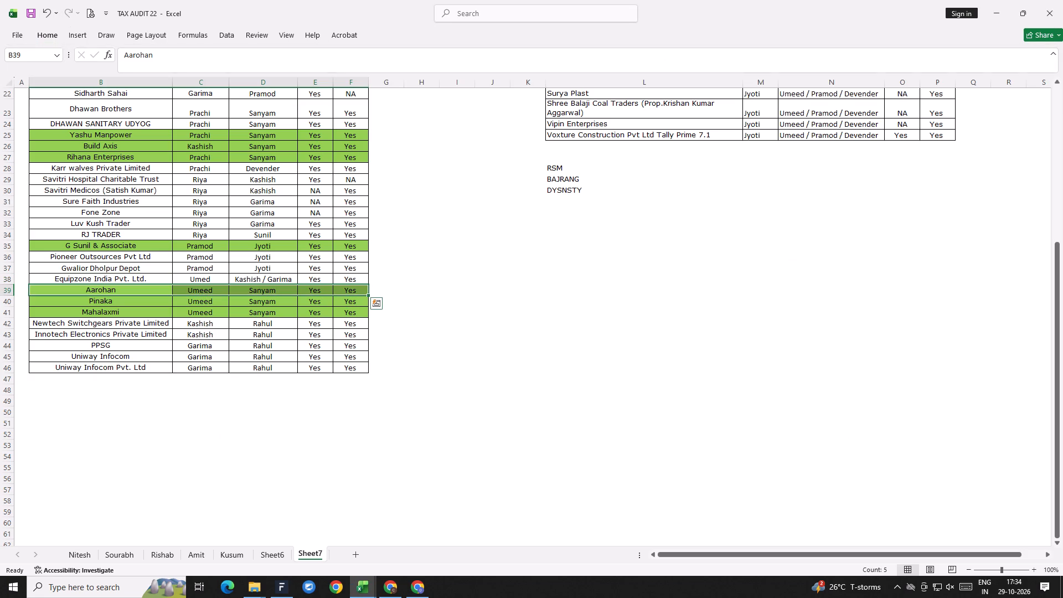
Switch to Facto, open the Equipzone India Pvt. Ltd. project and check its assigned staff in the TAX AUDIT 22 workbook.
{"action": "key", "text": "alt+Tab"}
{"action": "scroll", "coordinate": [278, 451], "scroll_direction": "down", "scroll_amount": 2}
{"action": "left_click", "coordinate": [247, 458]}
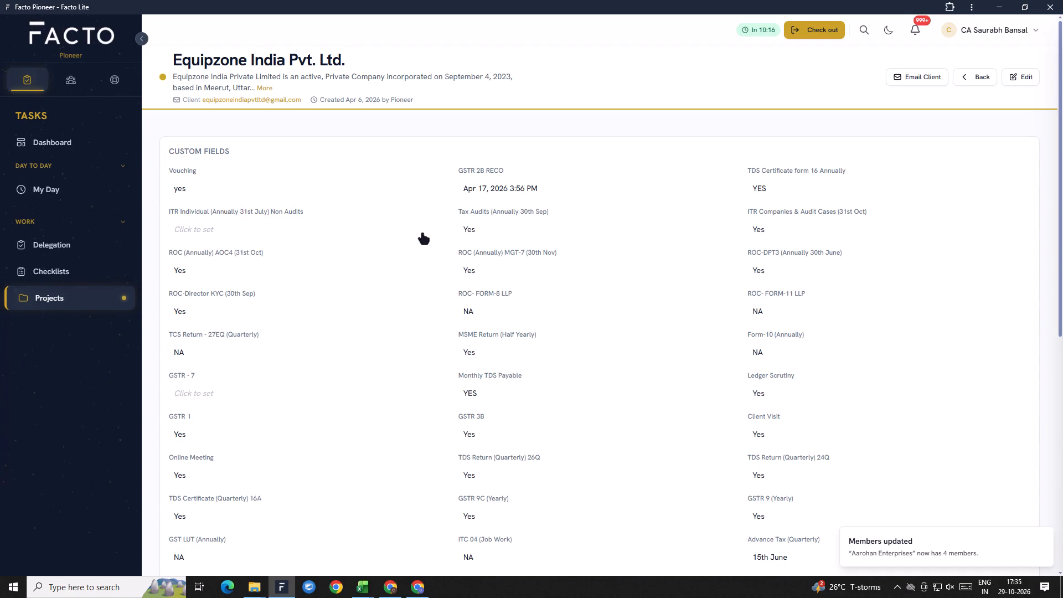
{"action": "scroll", "coordinate": [614, 333], "scroll_direction": "down", "scroll_amount": 5}
{"action": "scroll", "coordinate": [497, 361], "scroll_direction": "down", "scroll_amount": 4}
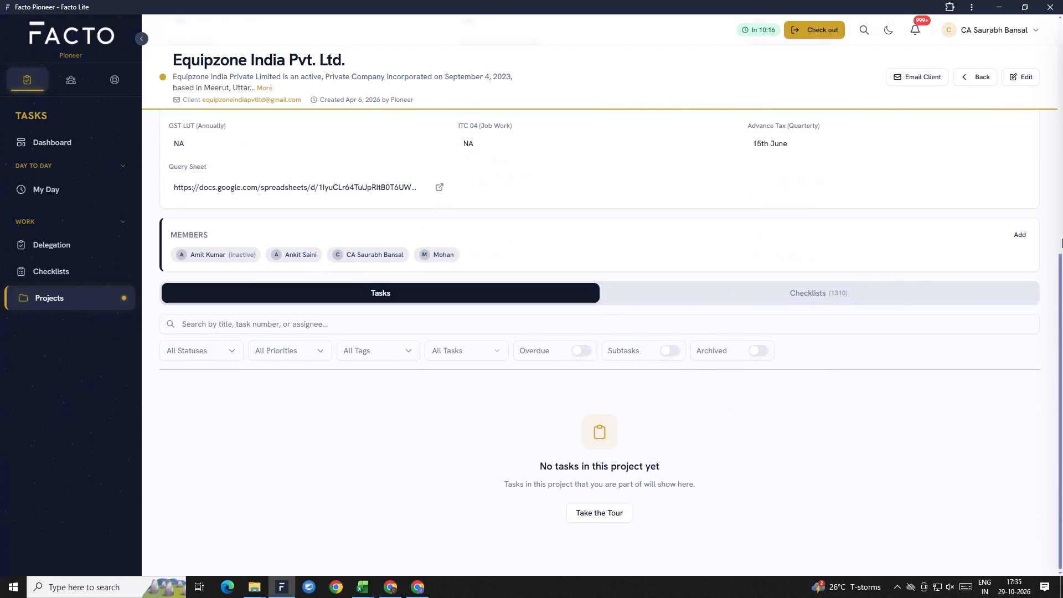
{"action": "key", "text": "alt+Tab"}
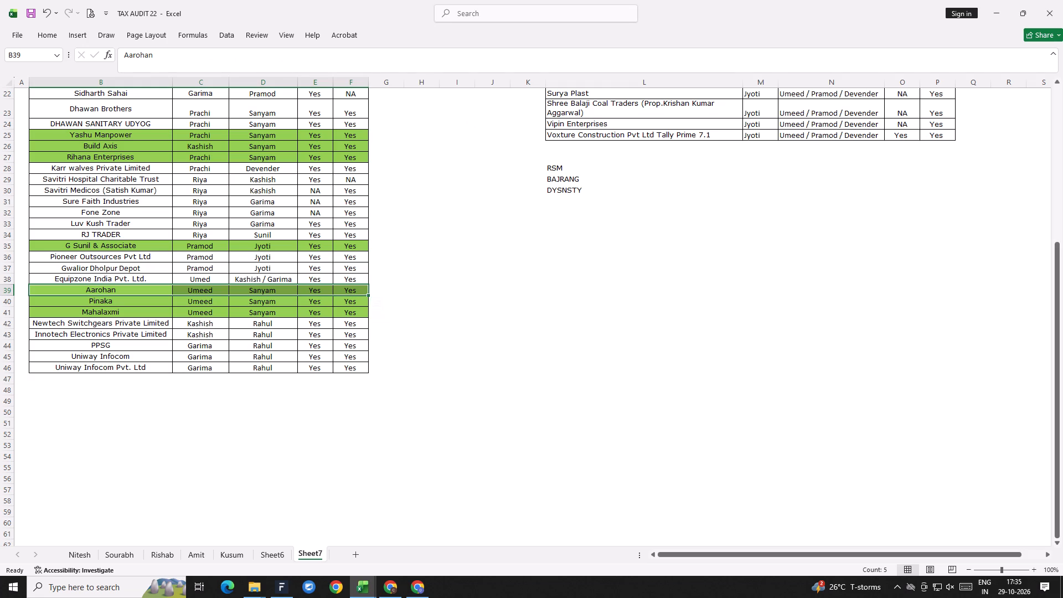
{"action": "key", "text": "alt+Tab"}
Edit the members of the Equipzone India Pvt. Ltd. project in Facto and deselect Ankit and Mohan.
{"action": "left_click", "coordinate": [1019, 239]}
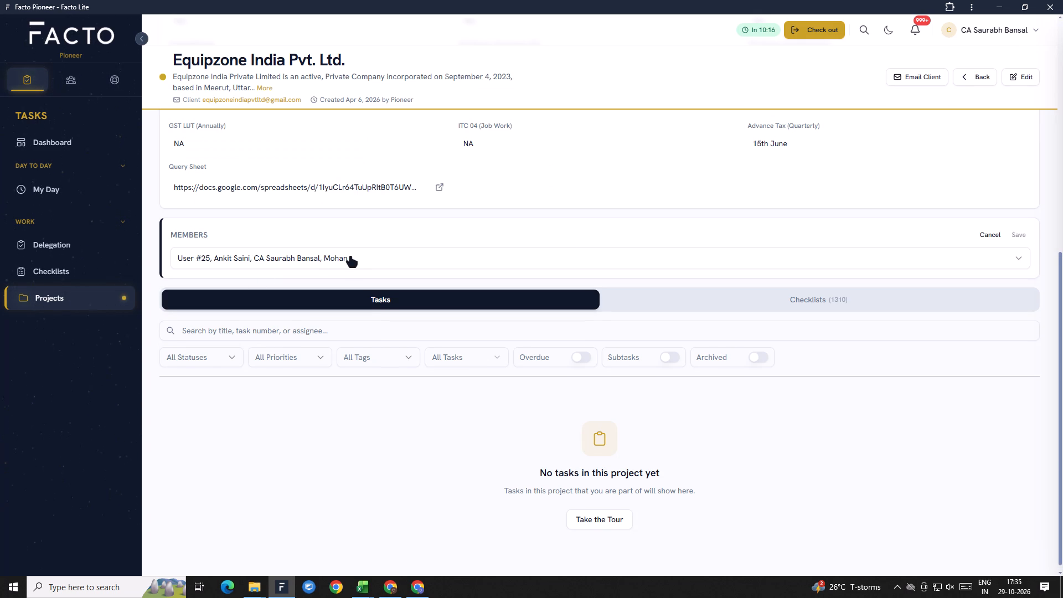
{"action": "left_click", "coordinate": [355, 257]}
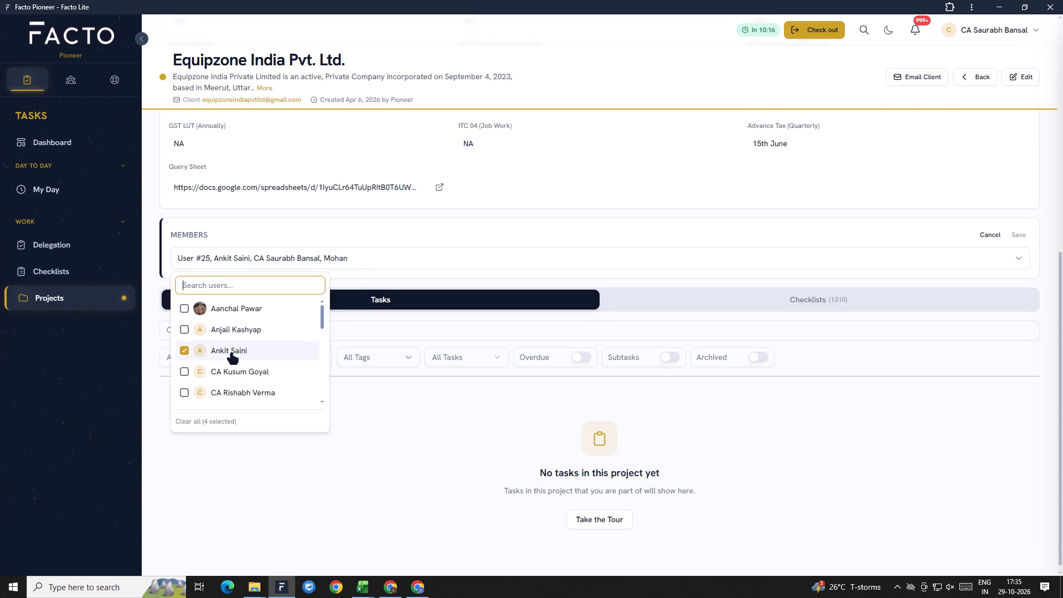
{"action": "left_click", "coordinate": [231, 354]}
{"action": "scroll", "coordinate": [251, 354], "scroll_direction": "down", "scroll_amount": 3}
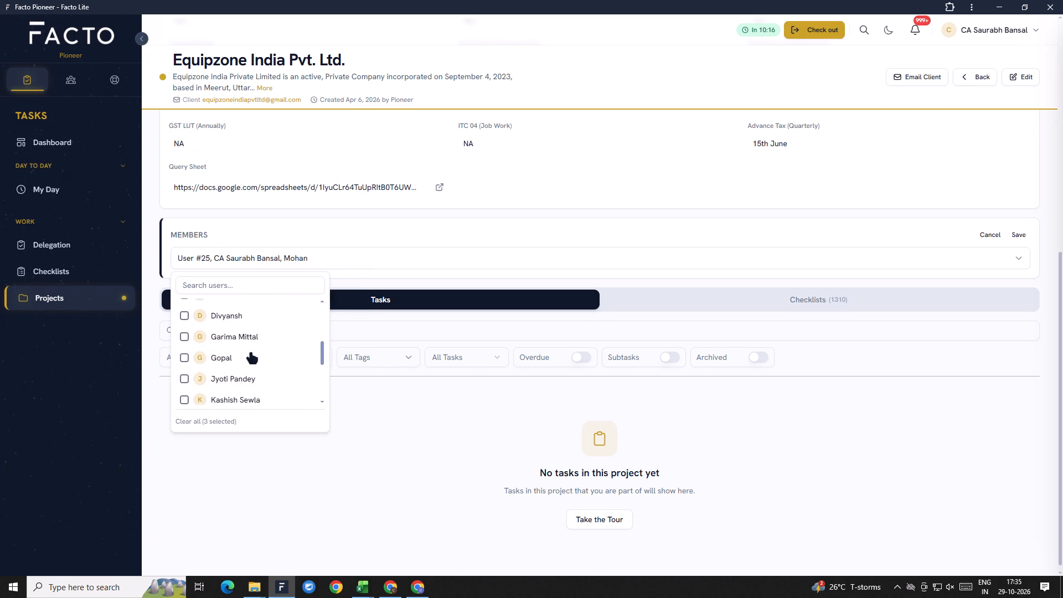
{"action": "scroll", "coordinate": [239, 338], "scroll_direction": "up", "scroll_amount": 2}
{"action": "scroll", "coordinate": [244, 358], "scroll_direction": "down", "scroll_amount": 7}
{"action": "left_click", "coordinate": [219, 374]}
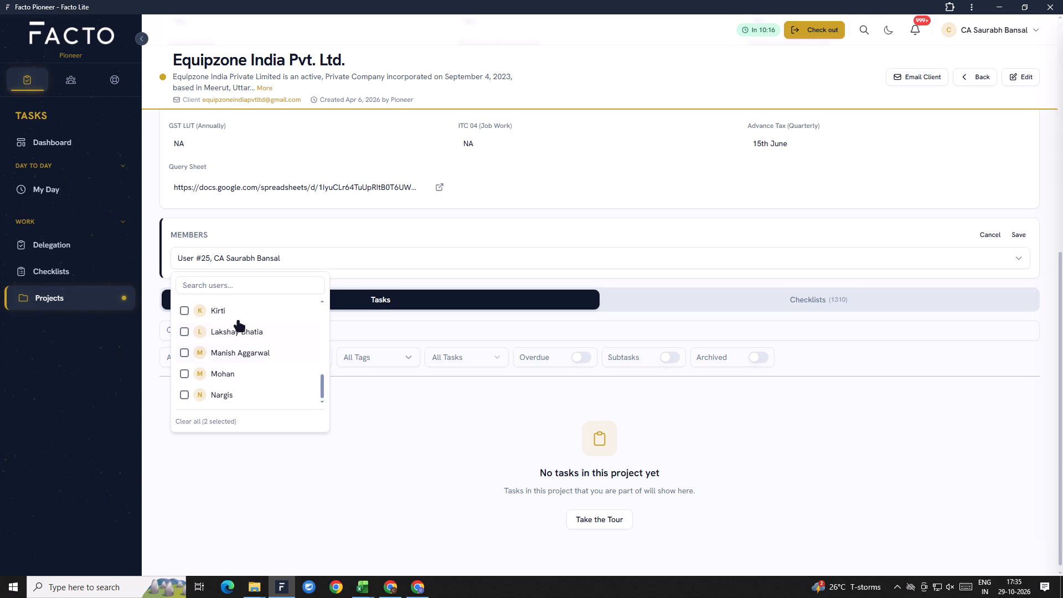
Find and select Umed and Garima as members of the Equipzone India Pvt. Ltd. project.
{"action": "left_click", "coordinate": [231, 288]}
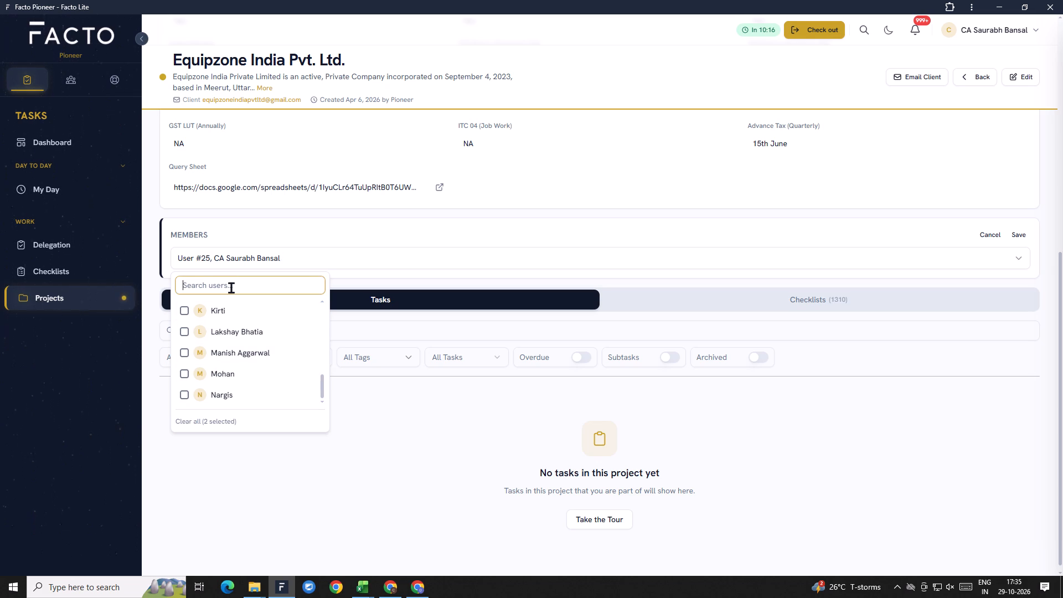
{"action": "key", "text": "i"}
{"action": "key", "text": "BackSpace"}
{"action": "type", "text": "um"}
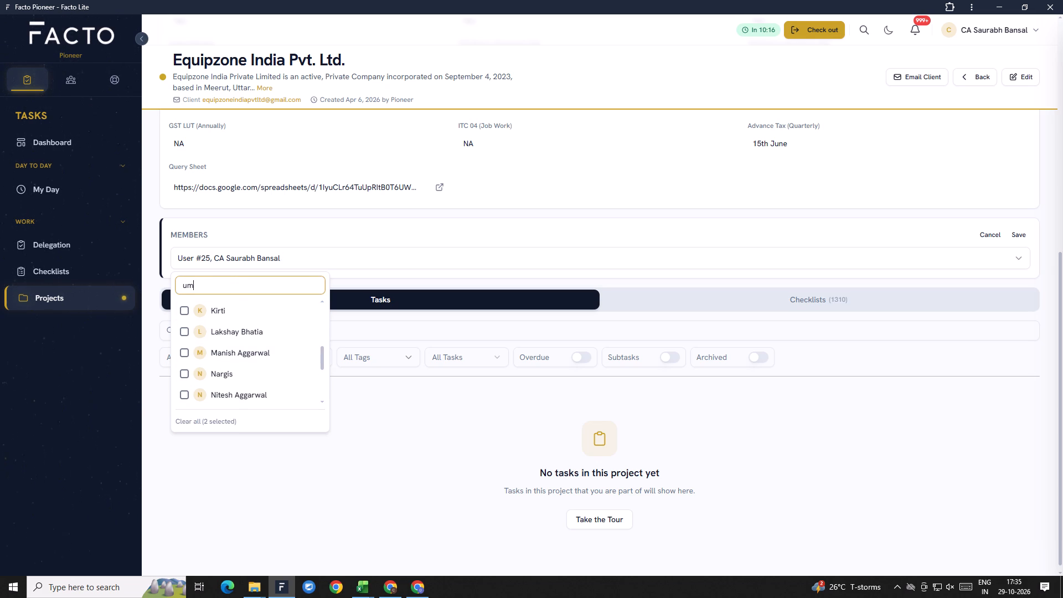
{"action": "key", "text": "e"}
{"action": "left_click", "coordinate": [235, 307]}
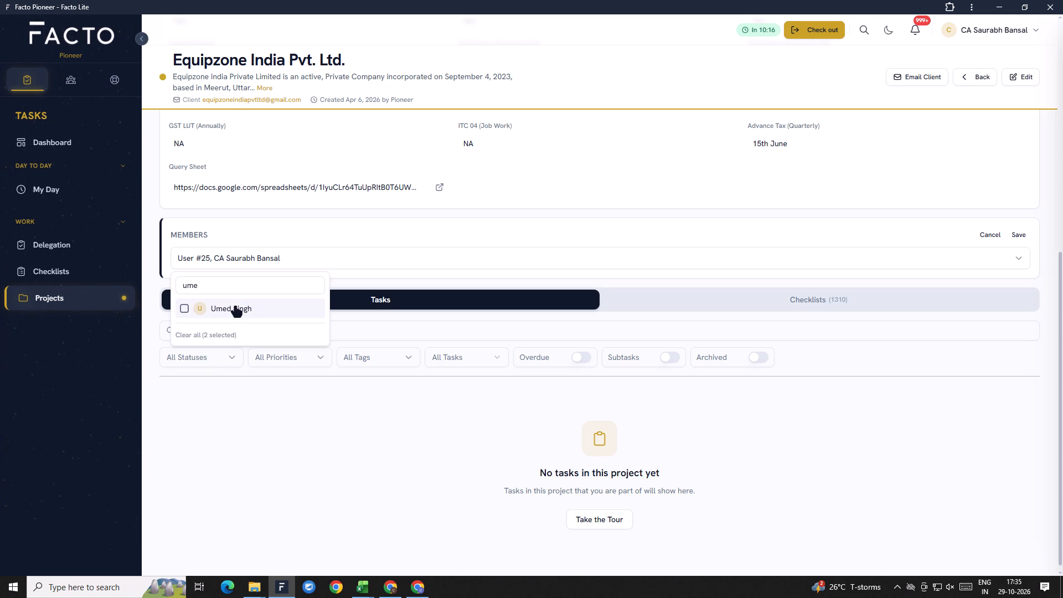
{"action": "left_click", "coordinate": [302, 293]}
{"action": "key", "text": "BackSpace"}
{"action": "key", "text": "BackSpace"}
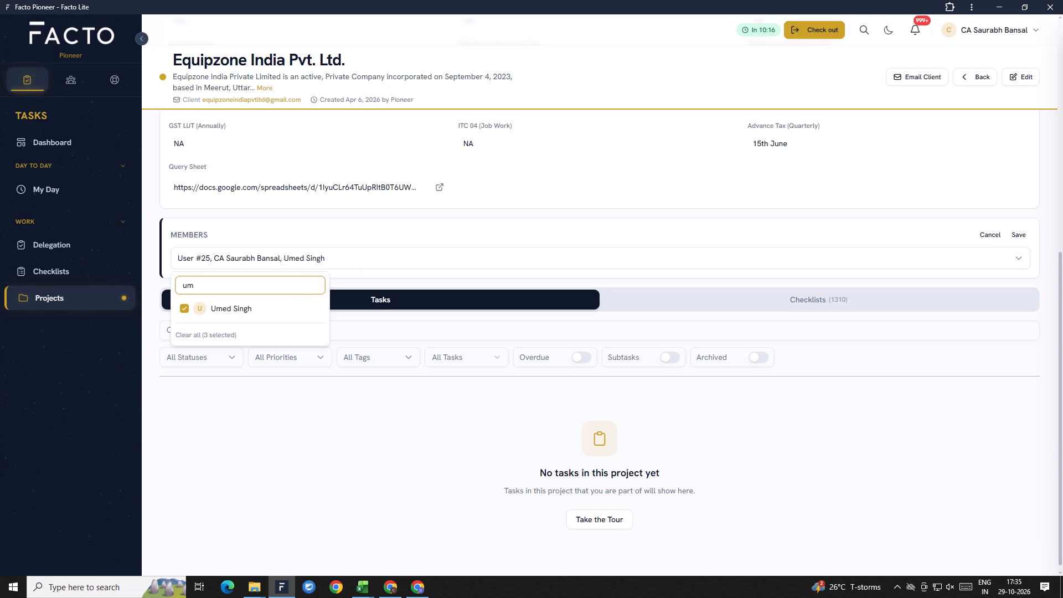
{"action": "key", "text": "BackSpace"}
{"action": "key", "text": "BackSpace"}
{"action": "type", "text": "garima"}
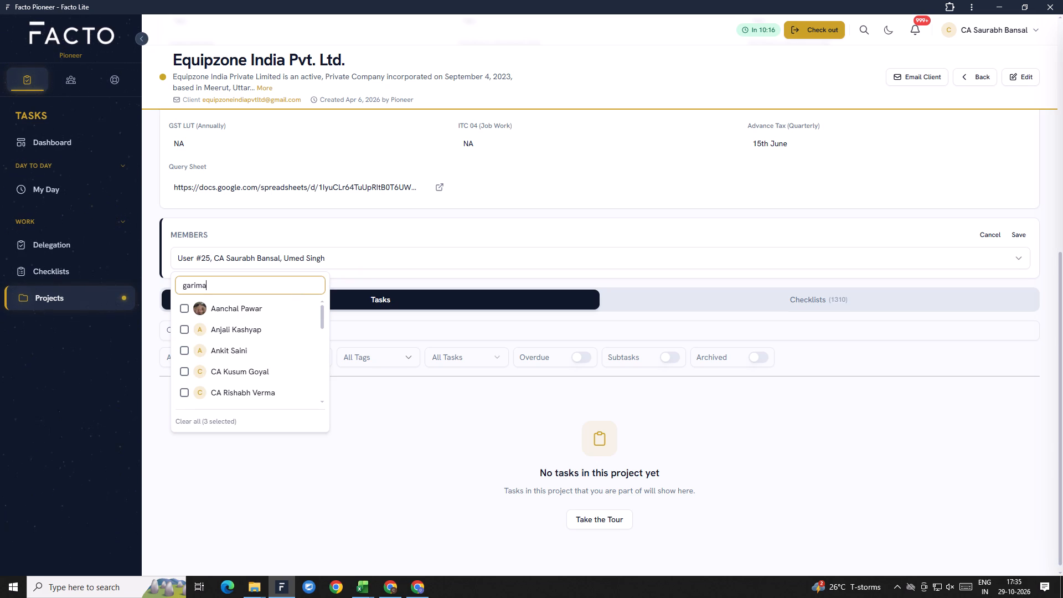
{"action": "left_click", "coordinate": [245, 315]}
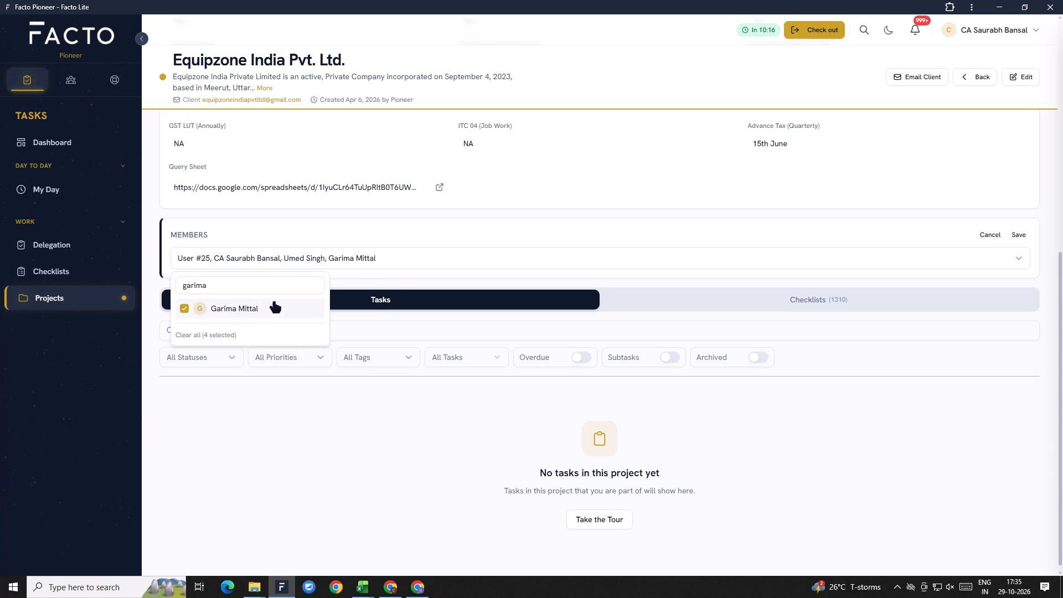
Add Kashish to the Equipzone India Pvt. Ltd. members, save the member list and leave the project.
{"action": "left_click", "coordinate": [271, 287]}
{"action": "key", "text": "BackSpace"}
{"action": "key", "text": "BackSpace"}
{"action": "key", "text": "BackSpace"}
{"action": "key", "text": "BackSpace"}
{"action": "key", "text": "BackSpace"}
{"action": "key", "text": "BackSpace"}
{"action": "key", "text": "BackSpace"}
{"action": "key", "text": "BackSpace"}
{"action": "key", "text": "BackSpace"}
{"action": "key", "text": "BackSpace"}
{"action": "key", "text": "BackSpace"}
{"action": "key", "text": "BackSpace"}
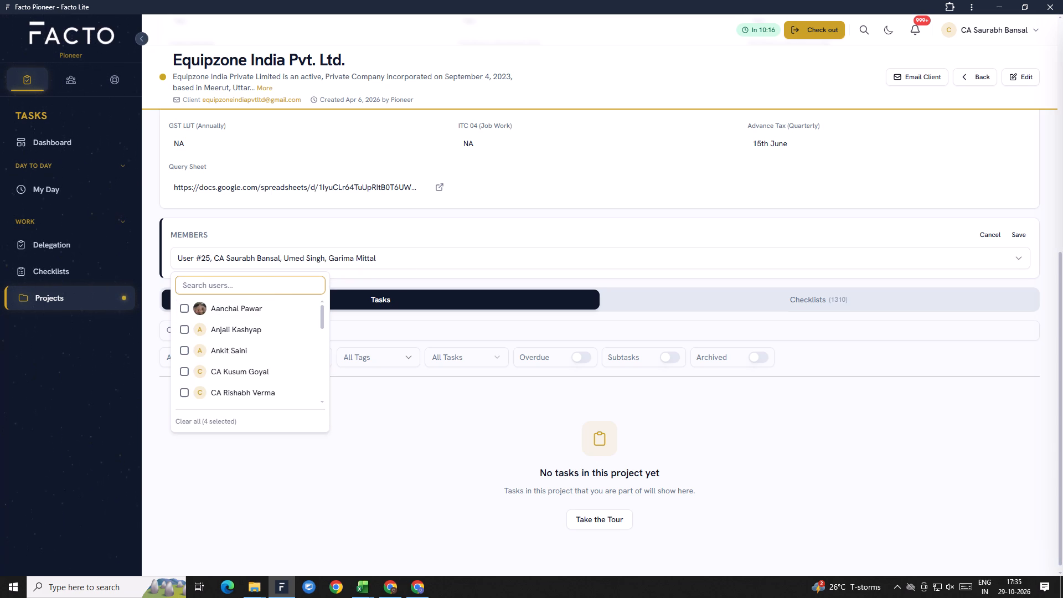
{"action": "type", "text": "kash"}
{"action": "left_click", "coordinate": [240, 327]}
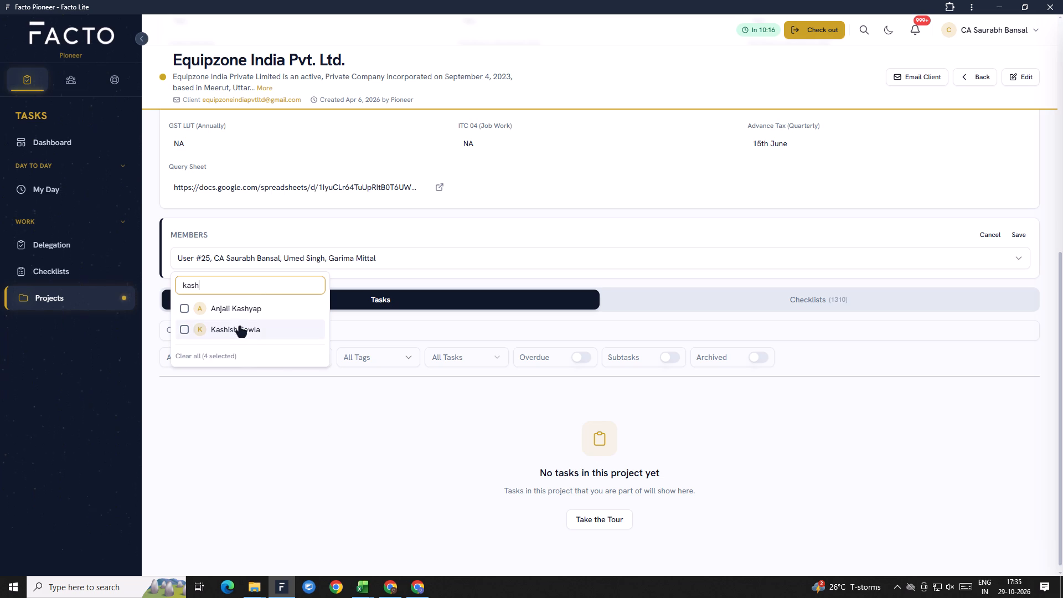
{"action": "left_click", "coordinate": [345, 440]}
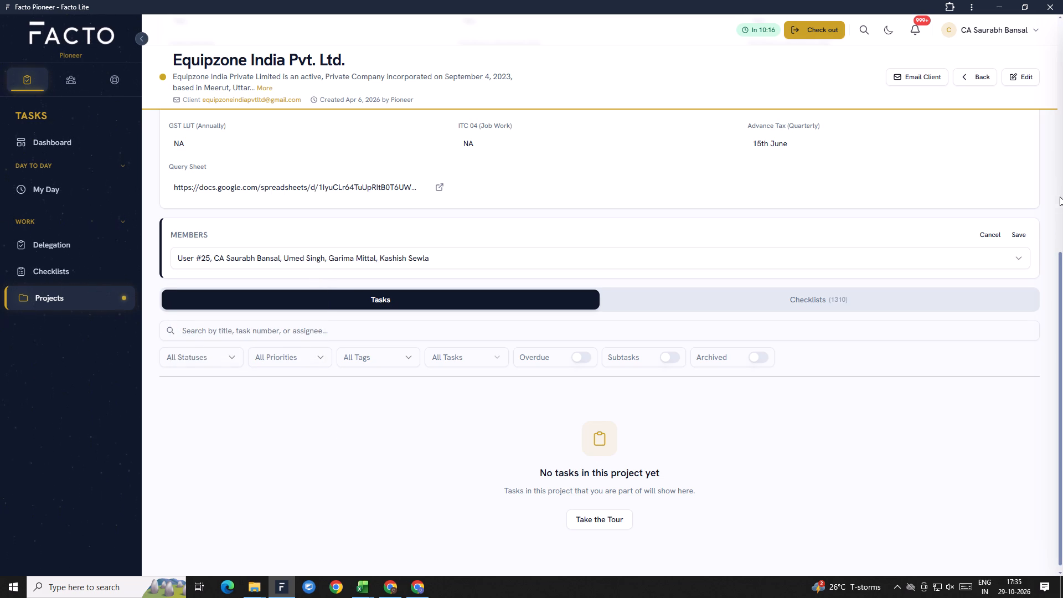
{"action": "left_click", "coordinate": [1019, 236]}
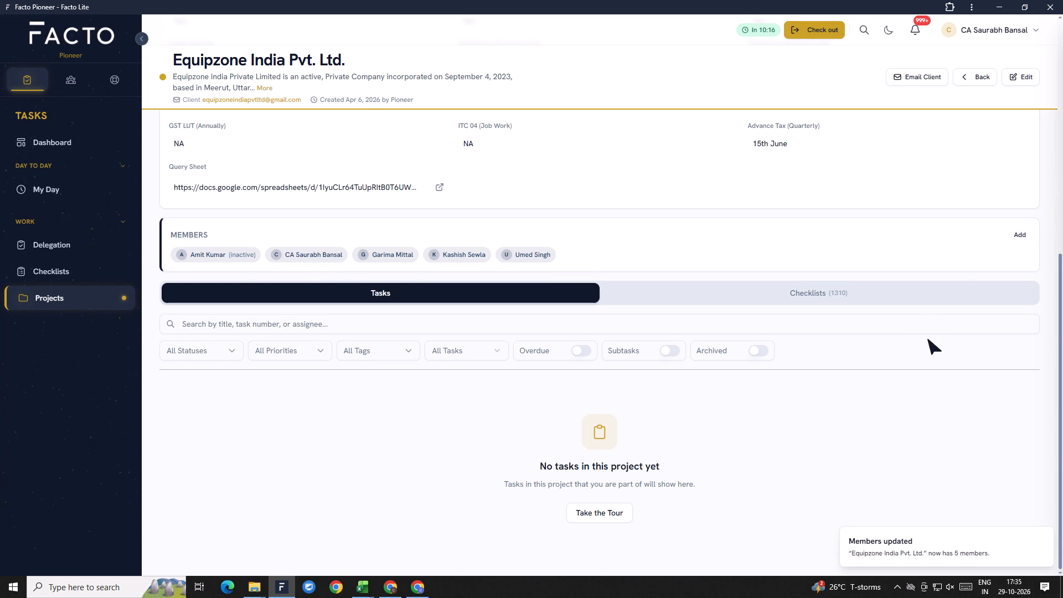
{"action": "scroll", "coordinate": [928, 297], "scroll_direction": "up", "scroll_amount": 4}
{"action": "left_click", "coordinate": [977, 83]}
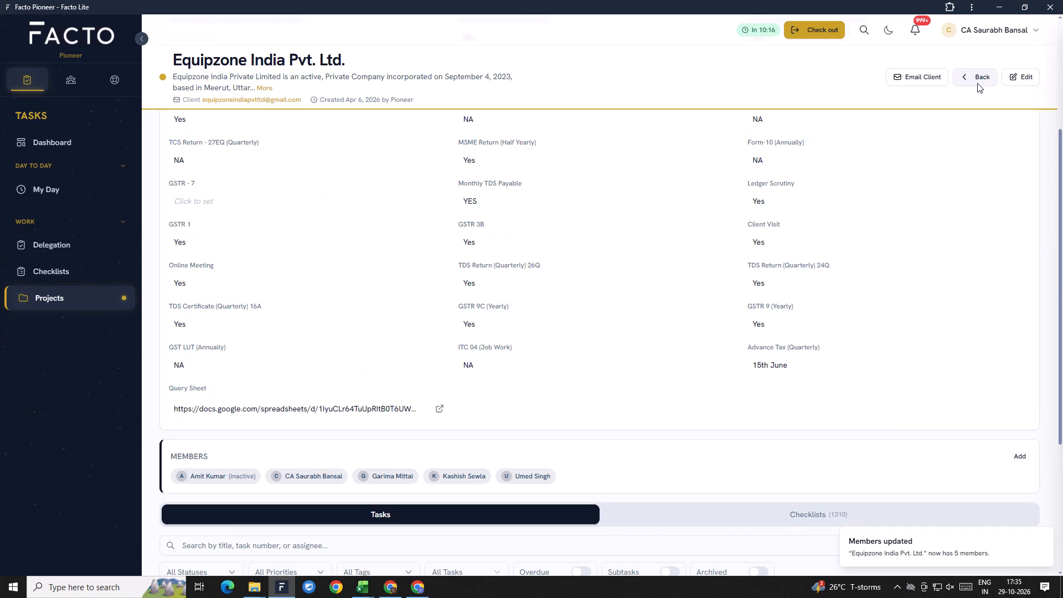
Switch to the TAX AUDIT 22 workbook and fill the Equipzone India Pvt. Ltd. row in Sheet7 green, columns B to F.
{"action": "scroll", "coordinate": [377, 439], "scroll_direction": "down", "scroll_amount": 4}
{"action": "key", "text": "alt+Tab"}
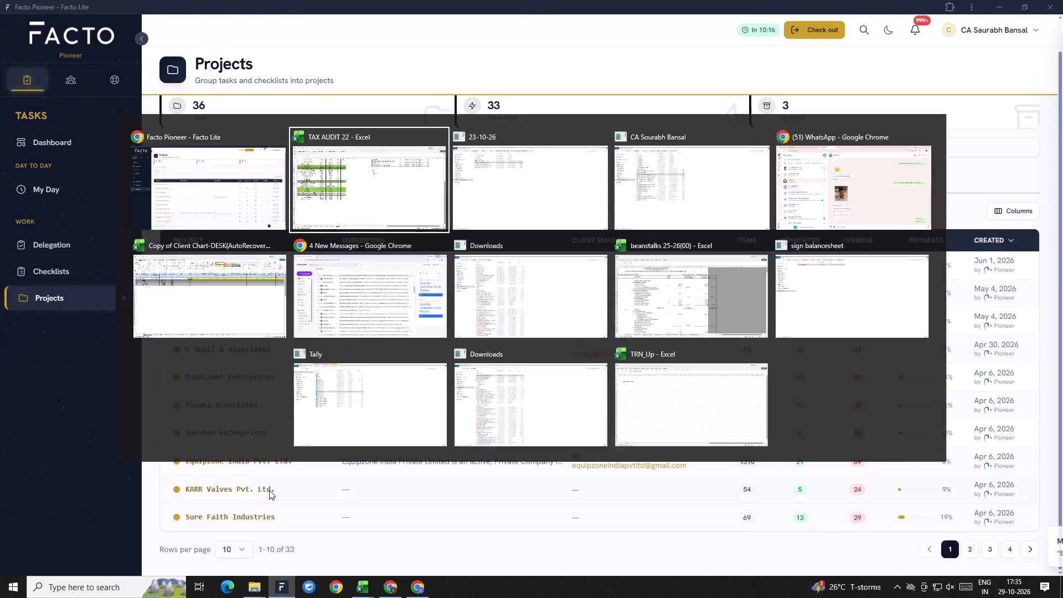
{"action": "key", "text": "Down"}
{"action": "key", "text": "Down"}
{"action": "key", "text": "Up"}
{"action": "key", "text": "Up"}
{"action": "key", "text": "Up"}
{"action": "key", "text": "shift+Right"}
{"action": "key", "text": "shift+Right"}
{"action": "key", "text": "shift+Right"}
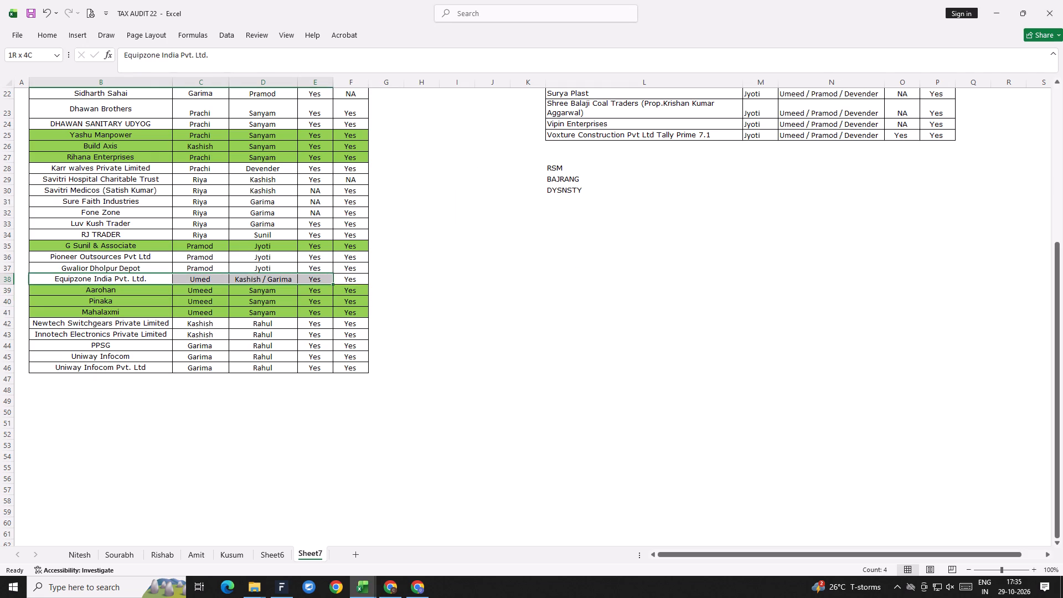
{"action": "key", "text": "shift+Right"}
{"action": "key", "text": "F4"}
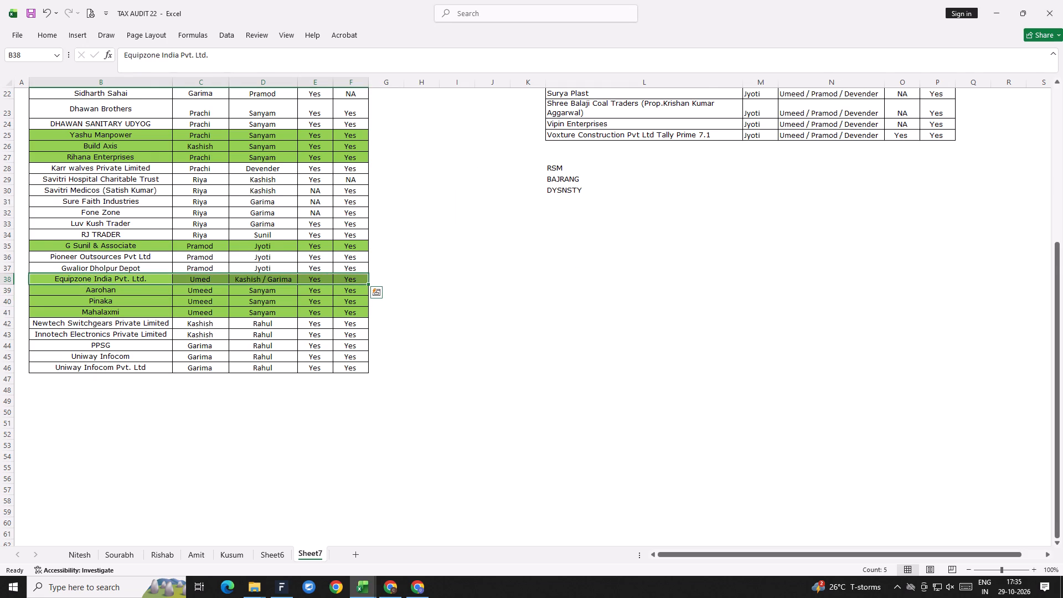
Switch to Facto, open the KARR Valves Pvt. Ltd. project and go to its members.
{"action": "scroll", "coordinate": [221, 322], "scroll_direction": "down", "scroll_amount": 2}
{"action": "left_click", "coordinate": [144, 270]}
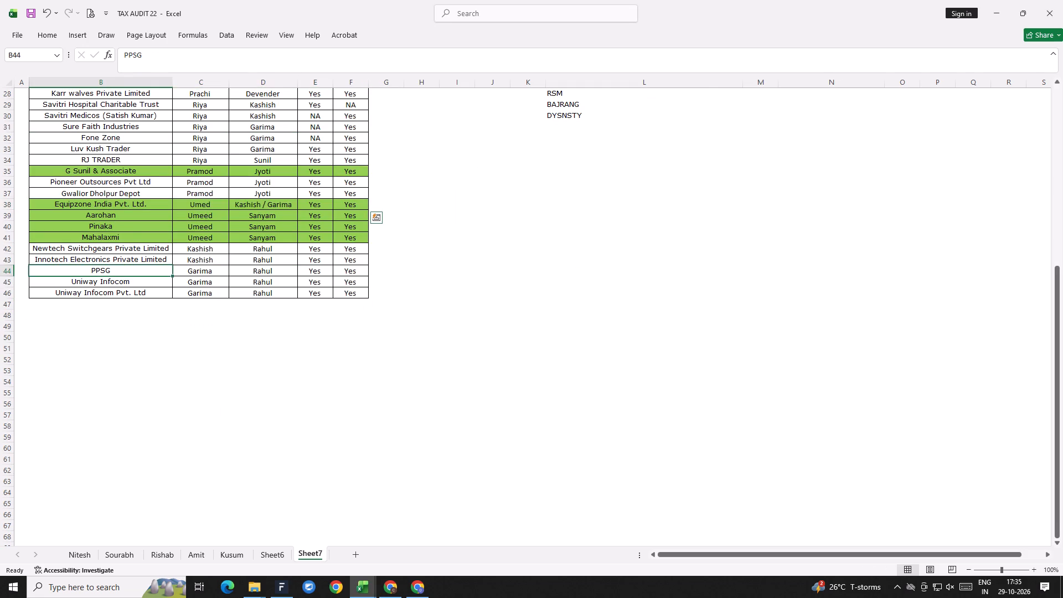
{"action": "scroll", "coordinate": [239, 270], "scroll_direction": "up", "scroll_amount": 3}
{"action": "key", "text": "alt+Tab"}
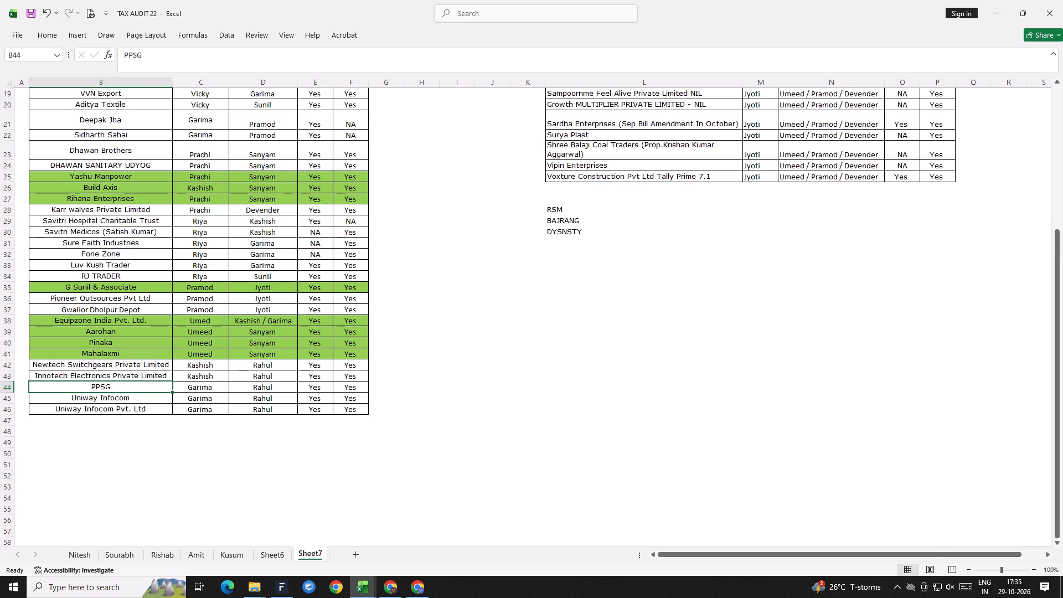
{"action": "scroll", "coordinate": [182, 388], "scroll_direction": "down", "scroll_amount": 2}
{"action": "scroll", "coordinate": [184, 390], "scroll_direction": "up", "scroll_amount": 1}
{"action": "scroll", "coordinate": [185, 390], "scroll_direction": "down", "scroll_amount": 2}
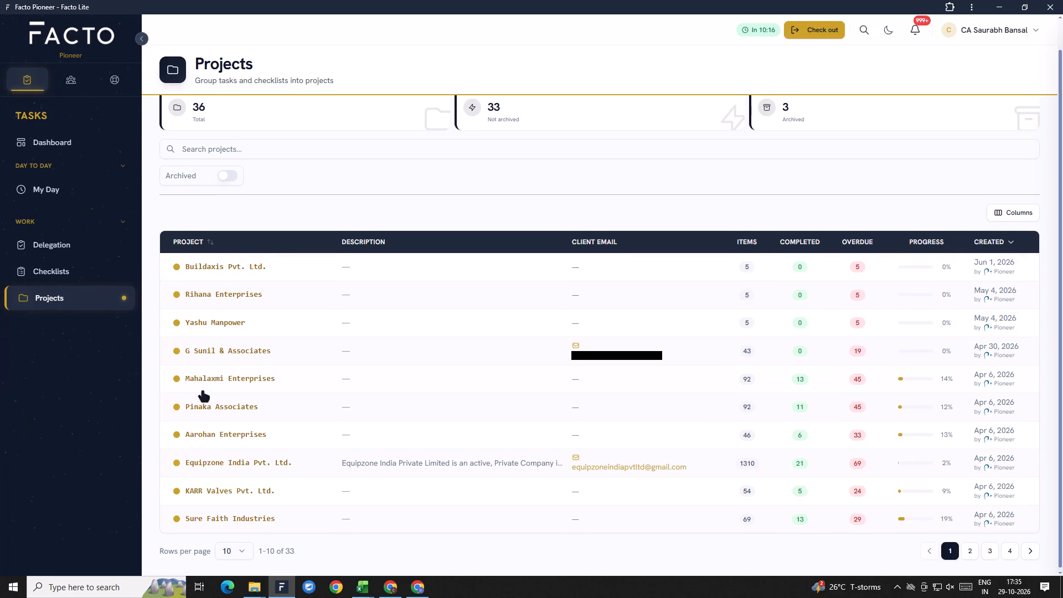
{"action": "left_click", "coordinate": [250, 486]}
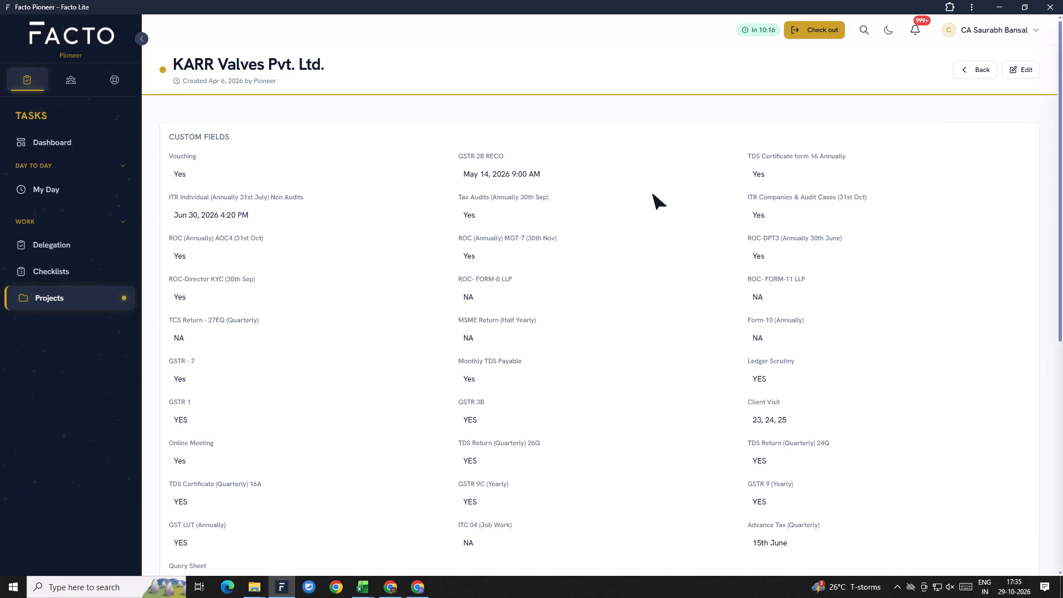
{"action": "scroll", "coordinate": [762, 267], "scroll_direction": "down", "scroll_amount": 7}
In Sheet7 of TAX AUDIT 22, search for "kar" and fill the Karr walves Private Limited row green, columns B to F.
{"action": "key", "text": "alt+Tab"}
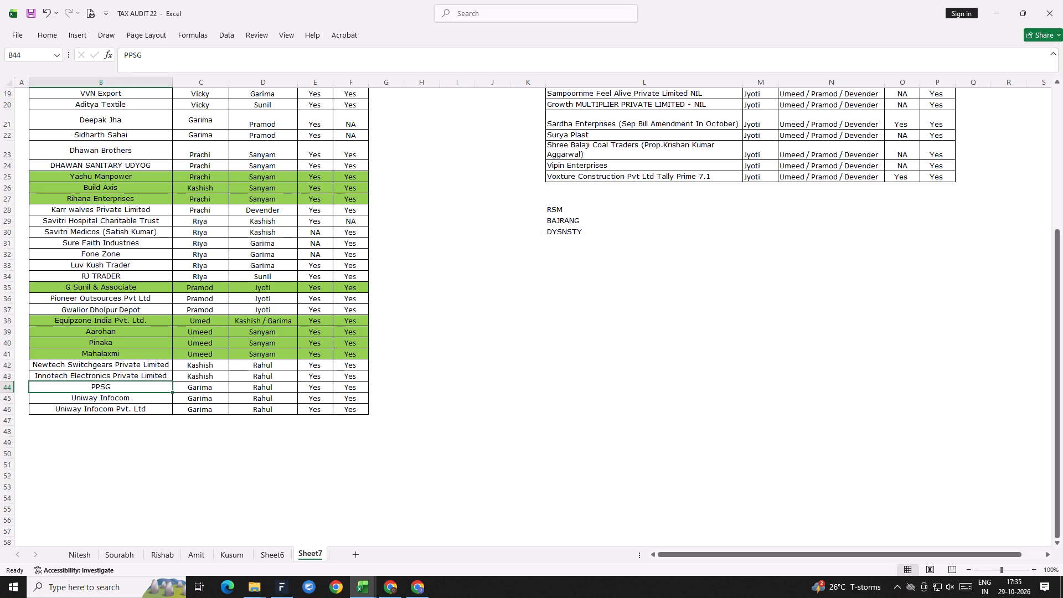
{"action": "key", "text": "Up"}
{"action": "key", "text": "Up"}
{"action": "key", "text": "Up"}
{"action": "key", "text": "Up"}
{"action": "key", "text": "Up"}
{"action": "key", "text": "Up"}
{"action": "key", "text": "Up"}
{"action": "key", "text": "ctrl+f"}
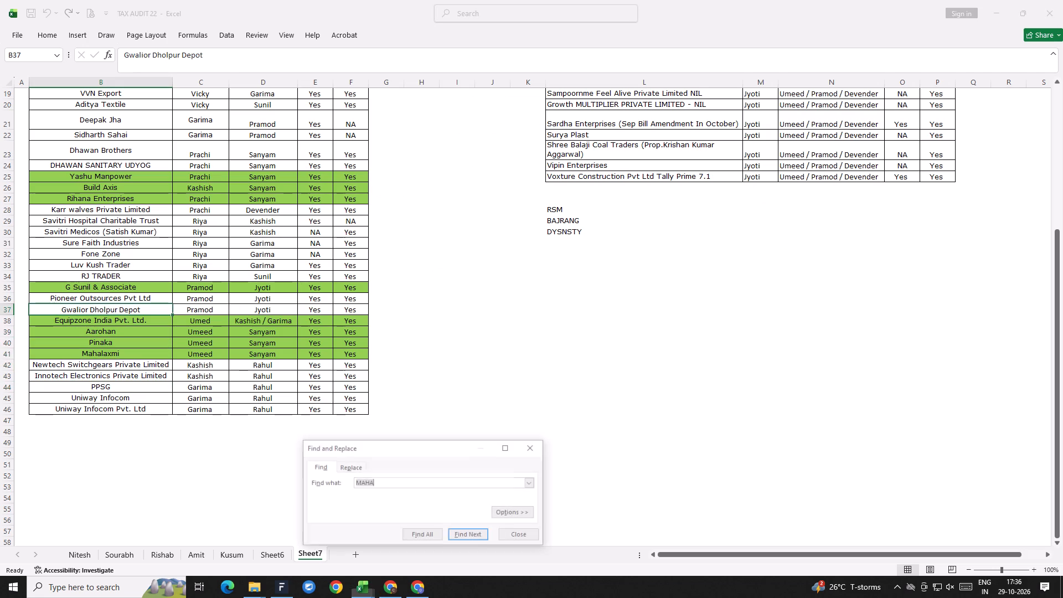
{"action": "type", "text": "ja"}
{"action": "key", "text": "BackSpace"}
{"action": "key", "text": "BackSpace"}
{"action": "type", "text": "kar"}
{"action": "key", "text": "Return"}
{"action": "key", "text": "Return"}
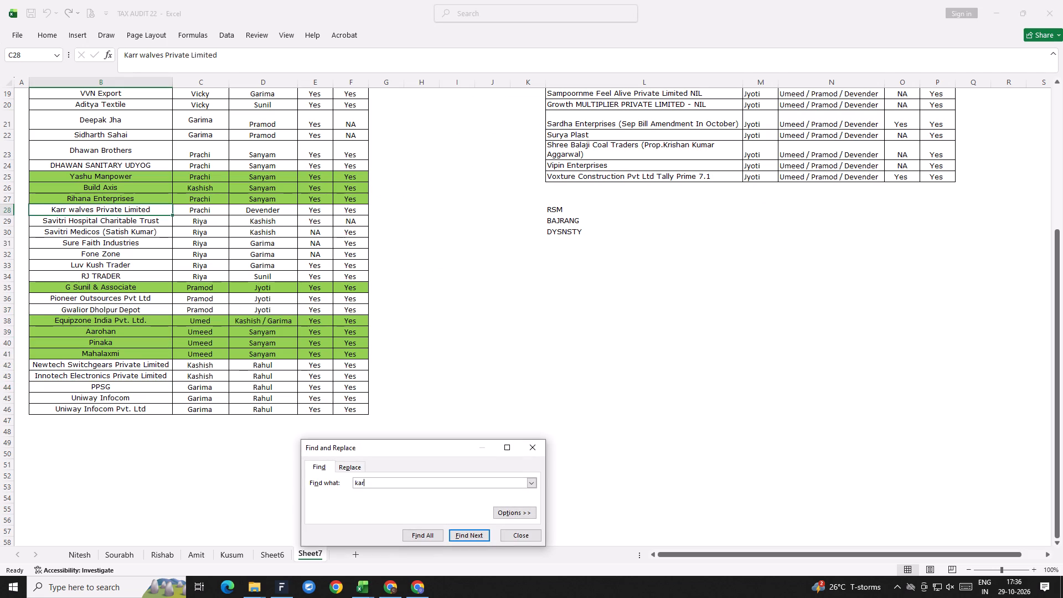
{"action": "key", "text": "Escape"}
{"action": "key", "text": "shift+Right"}
{"action": "key", "text": "shift+Right"}
{"action": "key", "text": "shift+Right"}
{"action": "key", "text": "shift+Right"}
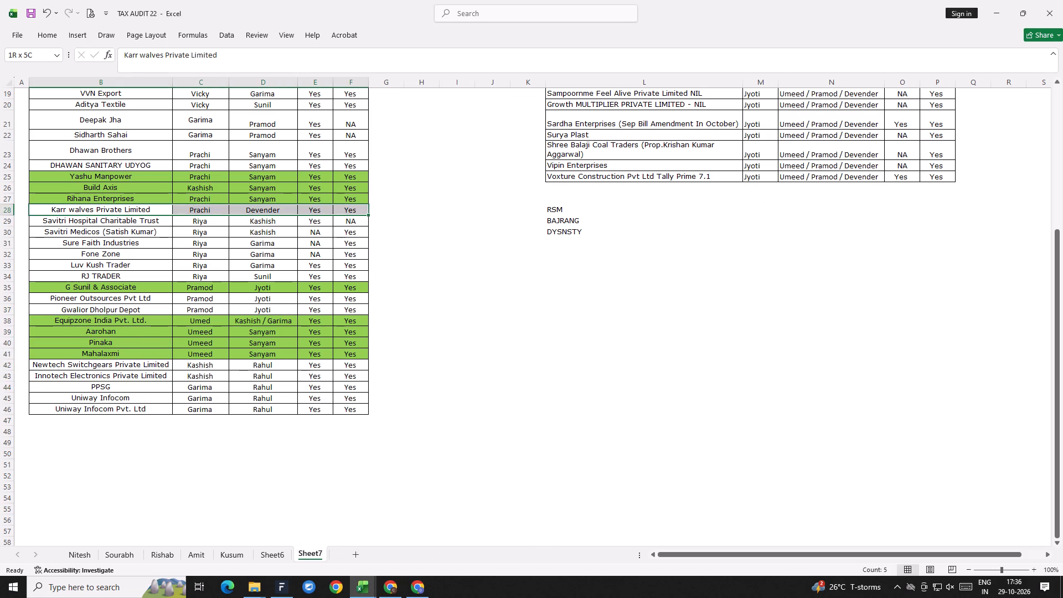
{"action": "left_click", "coordinate": [45, 38]}
{"action": "left_click", "coordinate": [188, 75]}
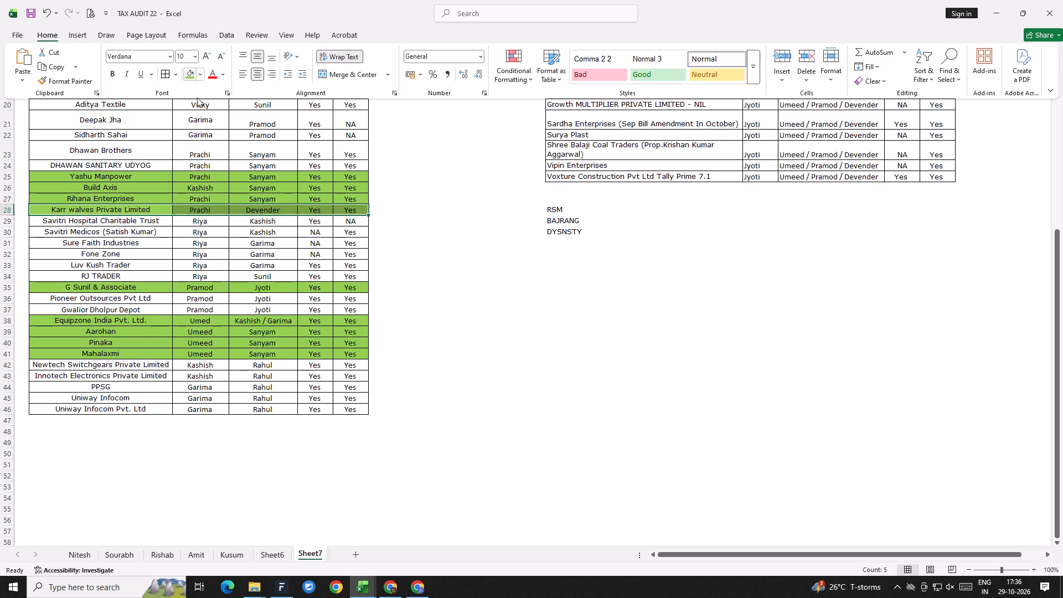
{"action": "left_click", "coordinate": [276, 248]}
Switch to Facto and open the member selection of the KARR Valves Pvt. Ltd. project to check who is assigned.
{"action": "key", "text": "alt+Tab"}
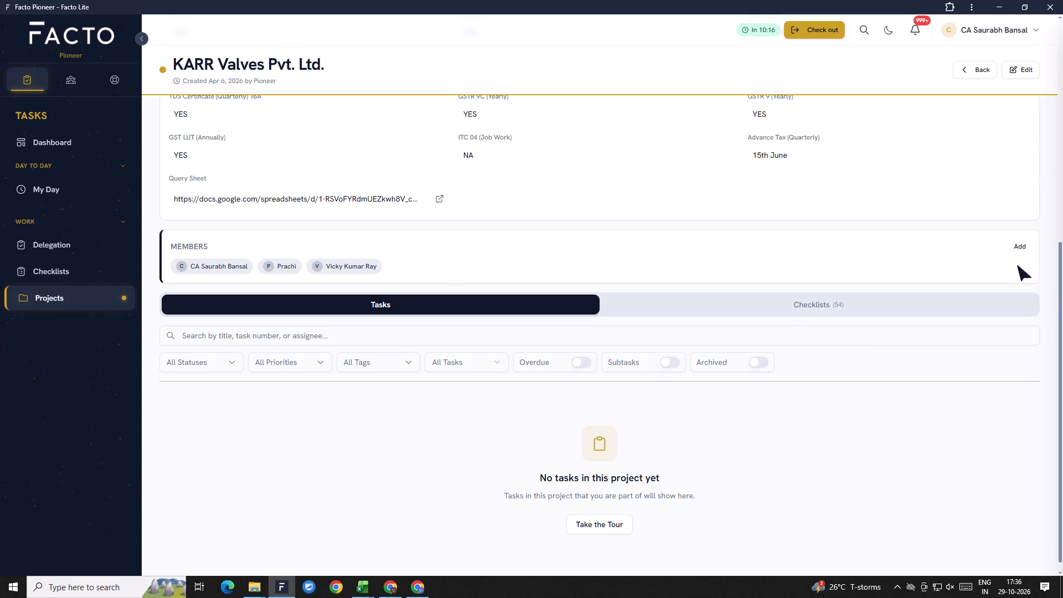
{"action": "left_click", "coordinate": [1016, 251]}
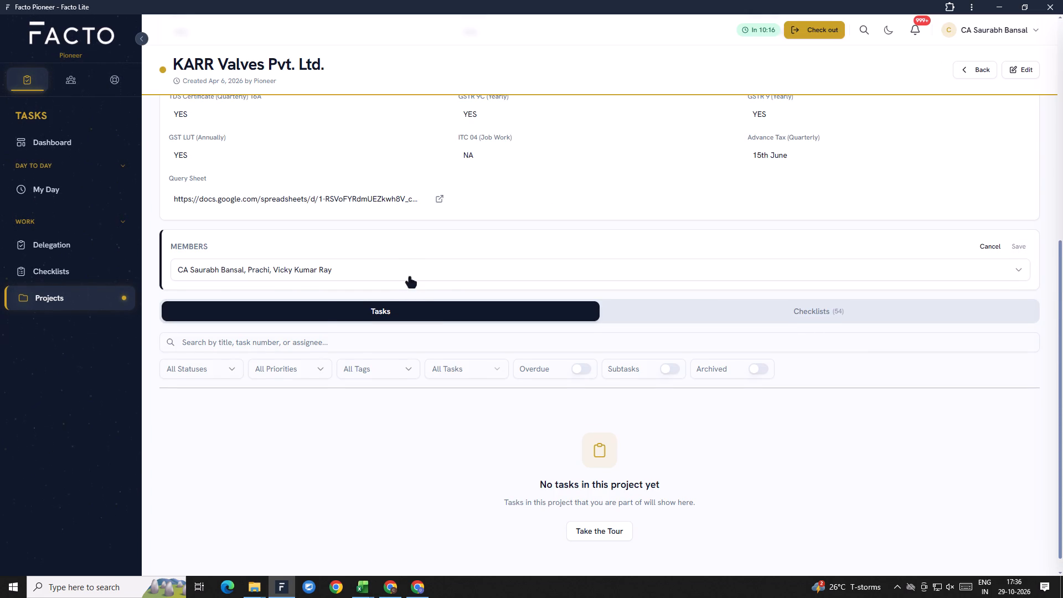
{"action": "left_click", "coordinate": [407, 275]}
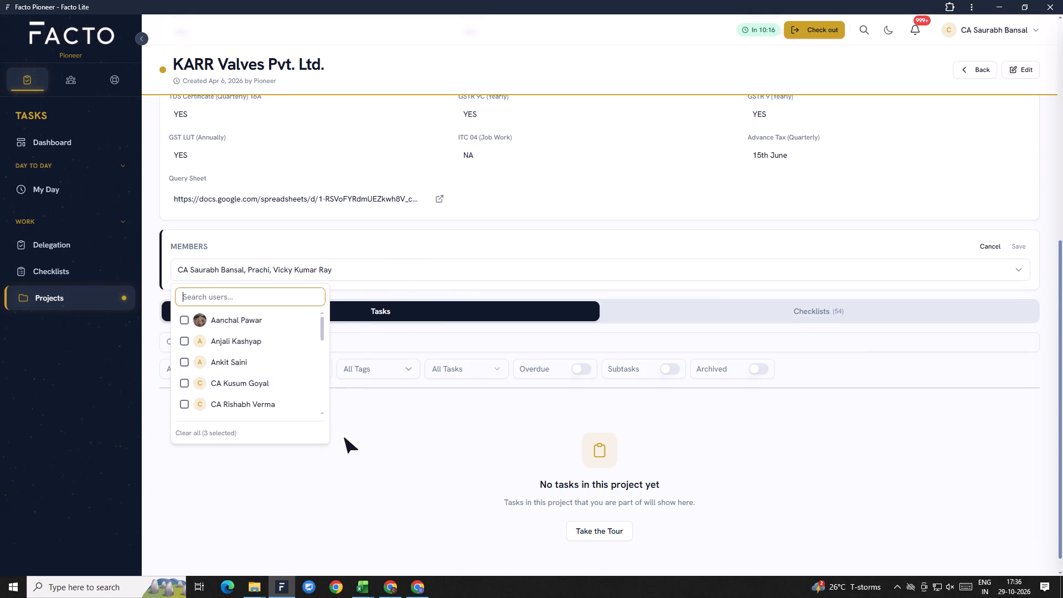
In TAX AUDIT 22, set the second staff entry (column D) of the Karr walves Private Limited row to Devender / Vicky.
{"action": "key", "text": "alt+Tab"}
{"action": "left_click", "coordinate": [259, 208]}
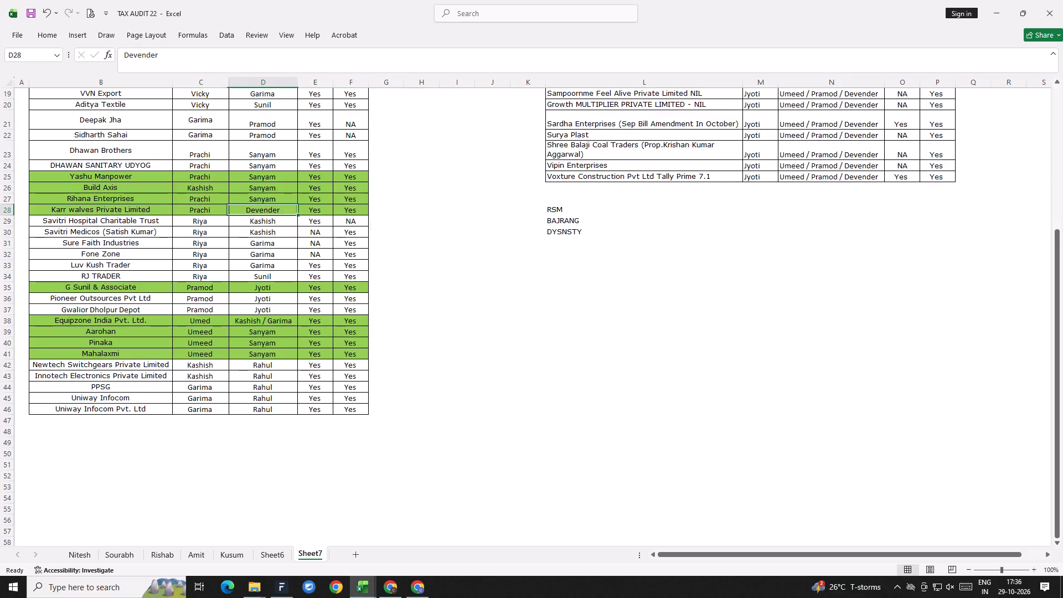
{"action": "key", "text": "F2"}
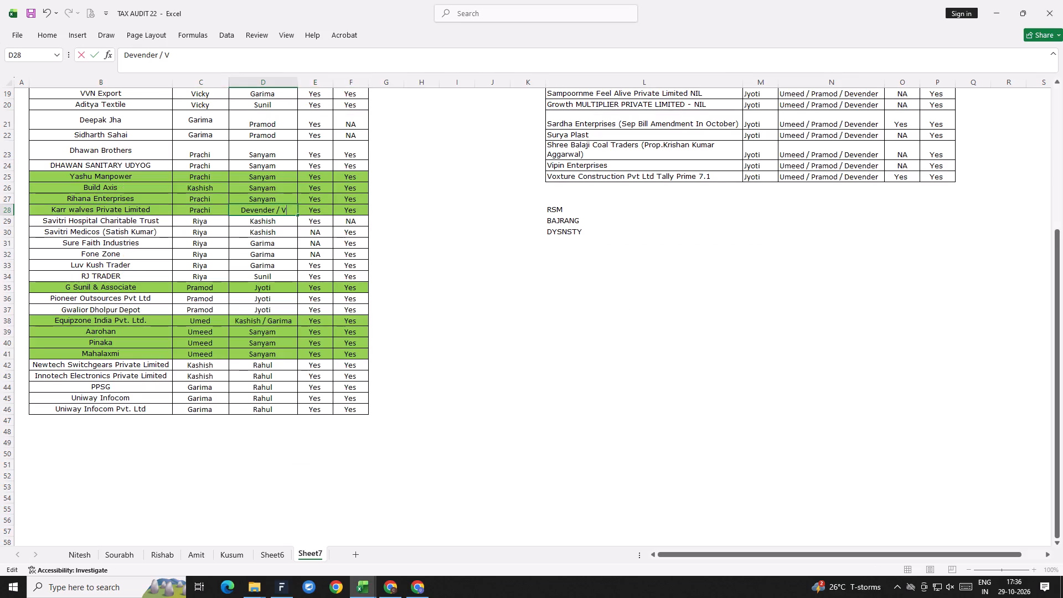
{"action": "key", "text": "BackSpace"}
{"action": "key", "text": "BackSpace"}
{"action": "type", "text": "cky"}
{"action": "key", "text": "space"}
{"action": "key", "text": "Return"}
{"action": "key", "text": "Up"}
Return to Facto, leave the KARR Valves Pvt. Ltd. project without changing its members and open the Sure Faith Industries project.
{"action": "key", "text": "alt+Tab"}
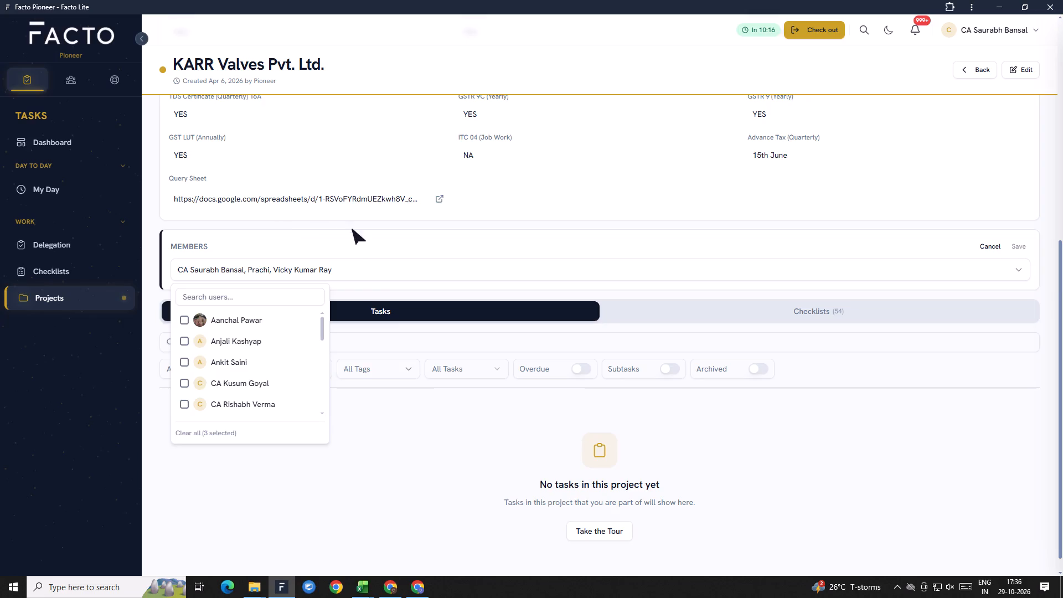
{"action": "left_click", "coordinate": [376, 447]}
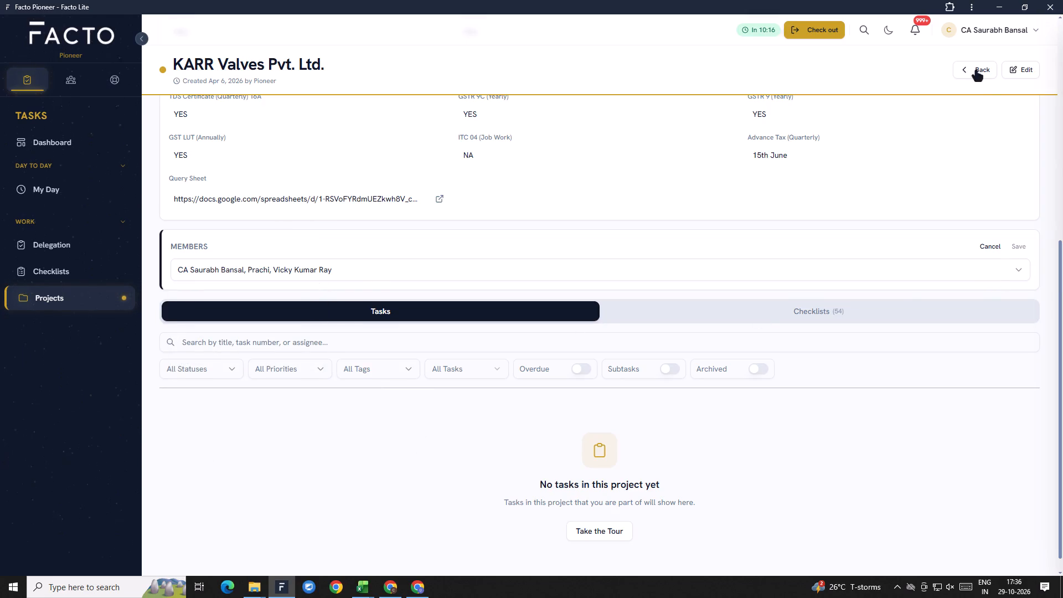
{"action": "left_click", "coordinate": [976, 72]}
{"action": "scroll", "coordinate": [460, 423], "scroll_direction": "down", "scroll_amount": 5}
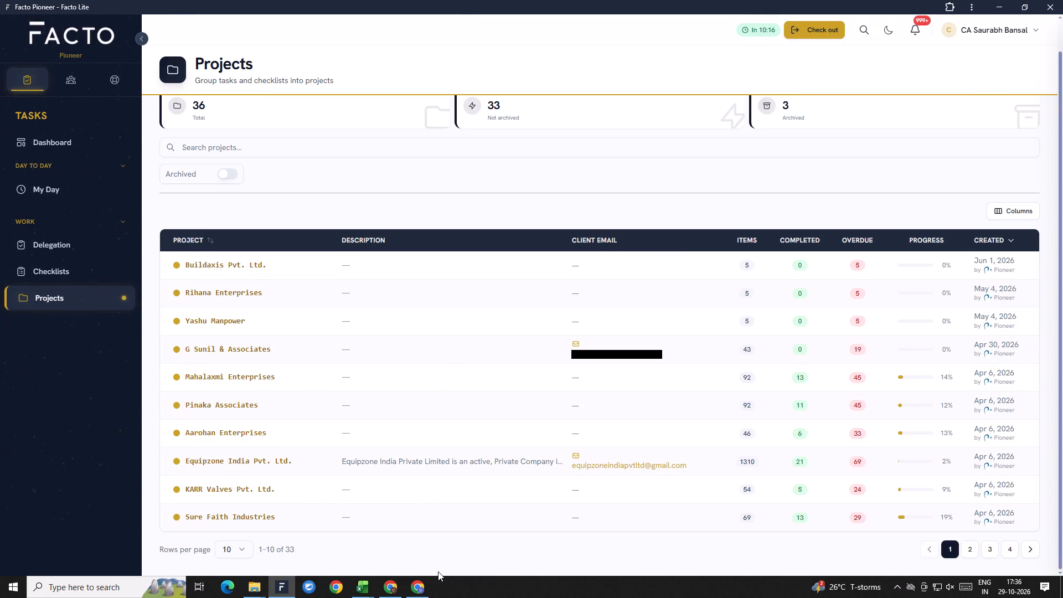
{"action": "left_click", "coordinate": [238, 519]}
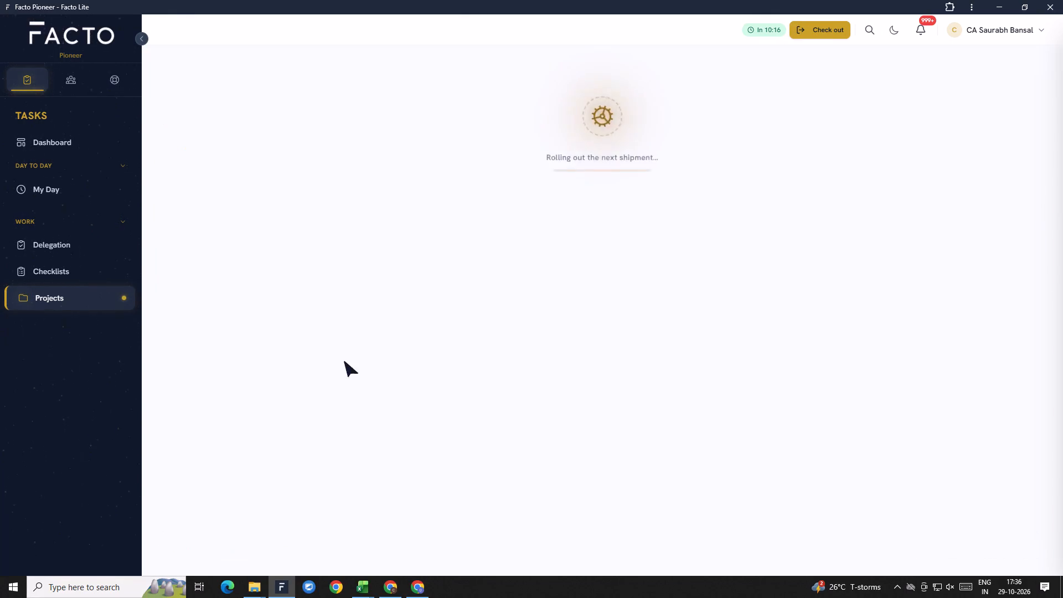
Switch to TAX AUDIT 22 and search Sheet7 for "sure" to check the staff assigned to Sure Faith Industries.
{"action": "key", "text": "alt+Tab"}
{"action": "left_click", "coordinate": [142, 326]}
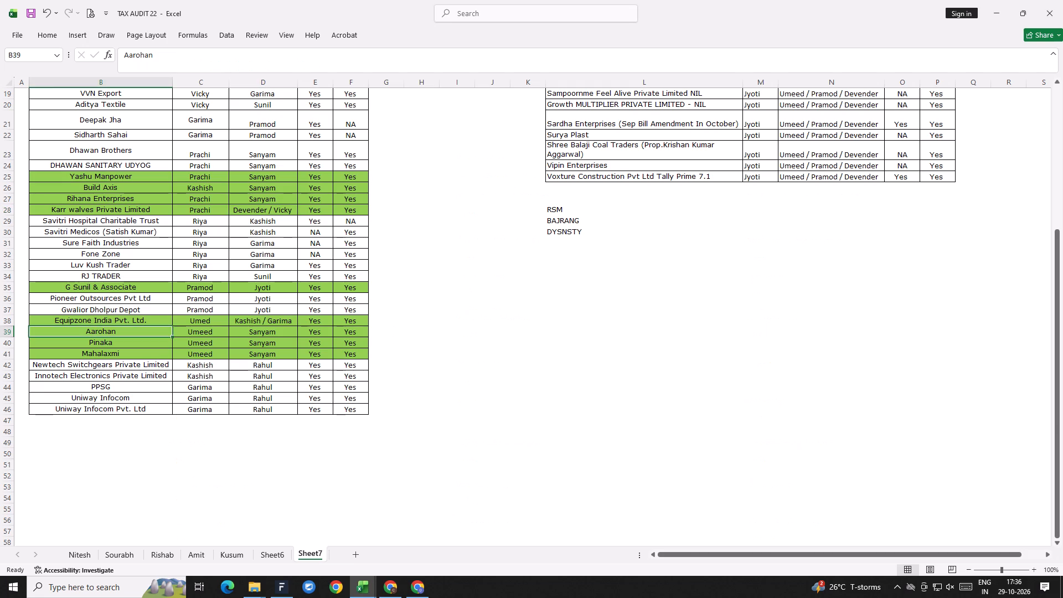
{"action": "key", "text": "ctrl+f"}
{"action": "type", "text": "sure"}
{"action": "key", "text": "Return"}
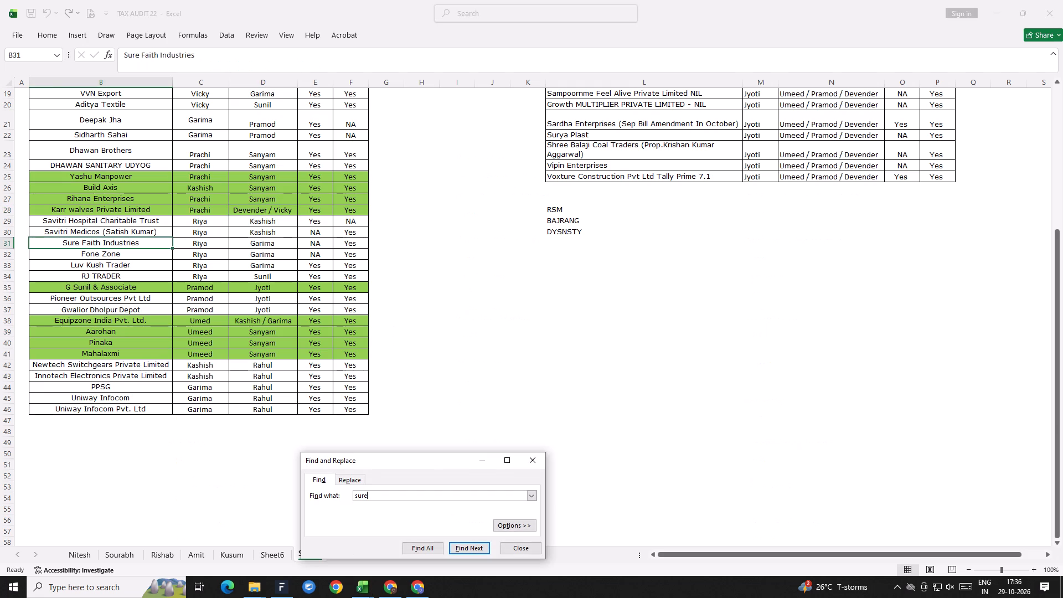
{"action": "key", "text": "Escape"}
{"action": "key", "text": "shift+Right"}
{"action": "key", "text": "shift+Right"}
{"action": "key", "text": "shift+Right"}
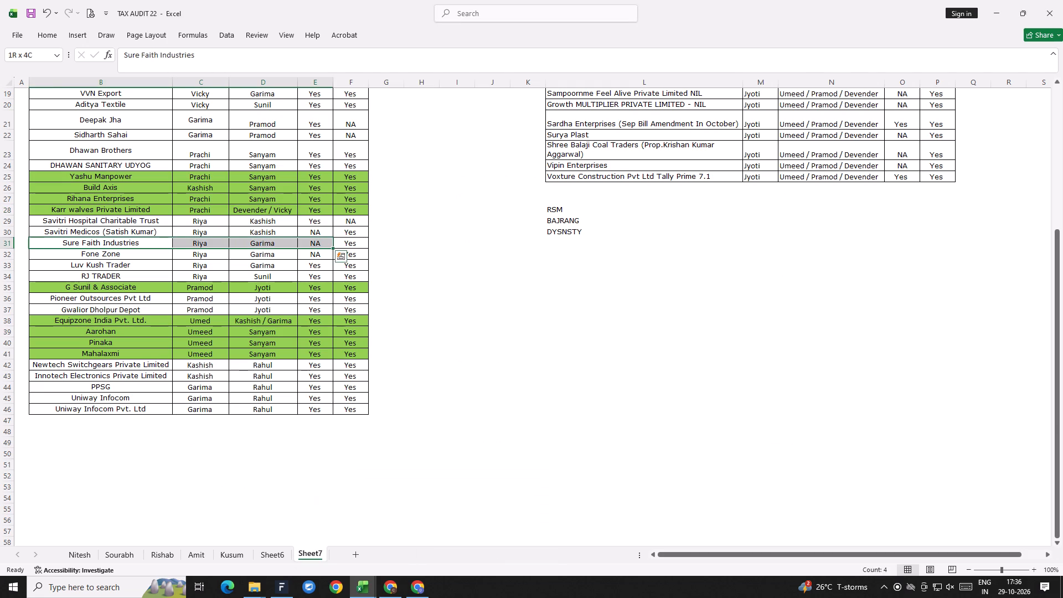
Switch to Facto and start editing the members of the Sure Faith Industries project.
{"action": "key", "text": "alt+Tab"}
{"action": "scroll", "coordinate": [787, 272], "scroll_direction": "down", "scroll_amount": 9}
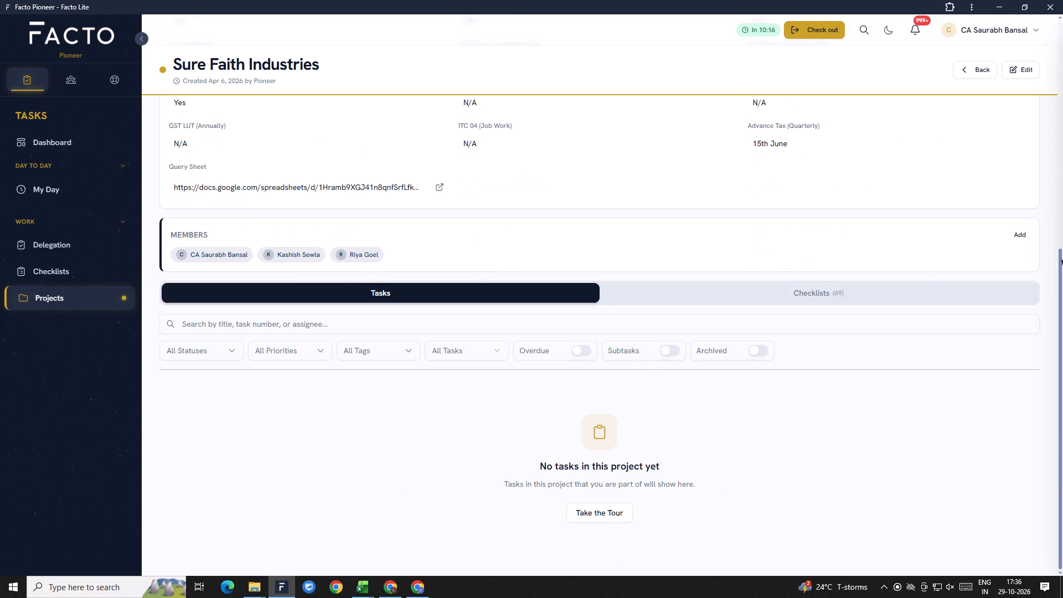
{"action": "left_click", "coordinate": [1020, 240]}
Recheck the staff for Sure Faith Industries in TAX AUDIT 22 and fill its Sheet7 row green, columns B to F.
{"action": "key", "text": "alt+Tab"}
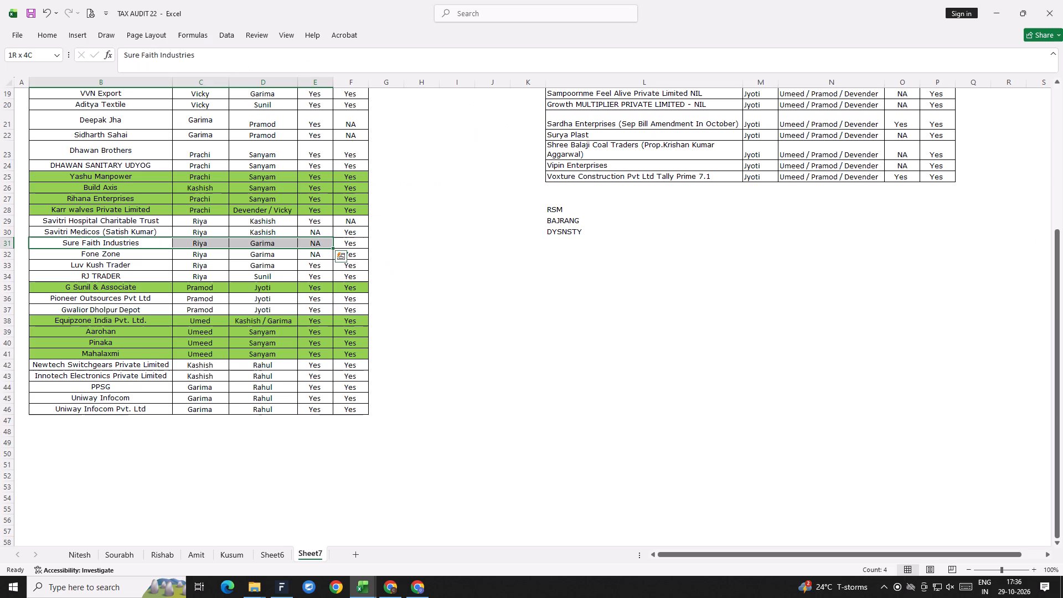
{"action": "key", "text": "Right"}
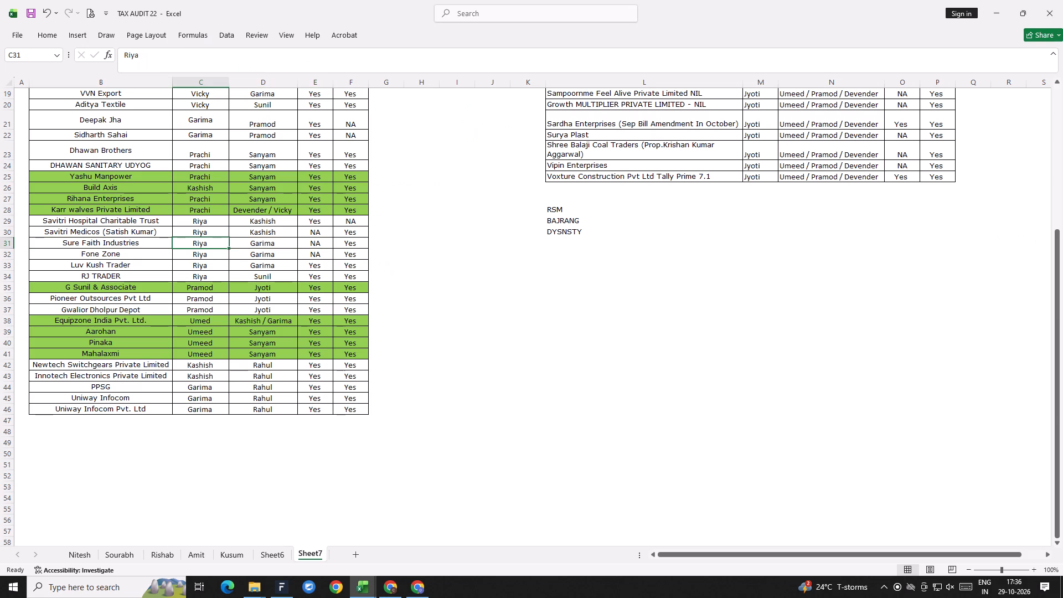
{"action": "key", "text": "Right"}
{"action": "key", "text": "Right"}
{"action": "key", "text": "Left"}
{"action": "key", "text": "Left"}
{"action": "key", "text": "Right"}
{"action": "key", "text": "Left"}
{"action": "key", "text": "Left"}
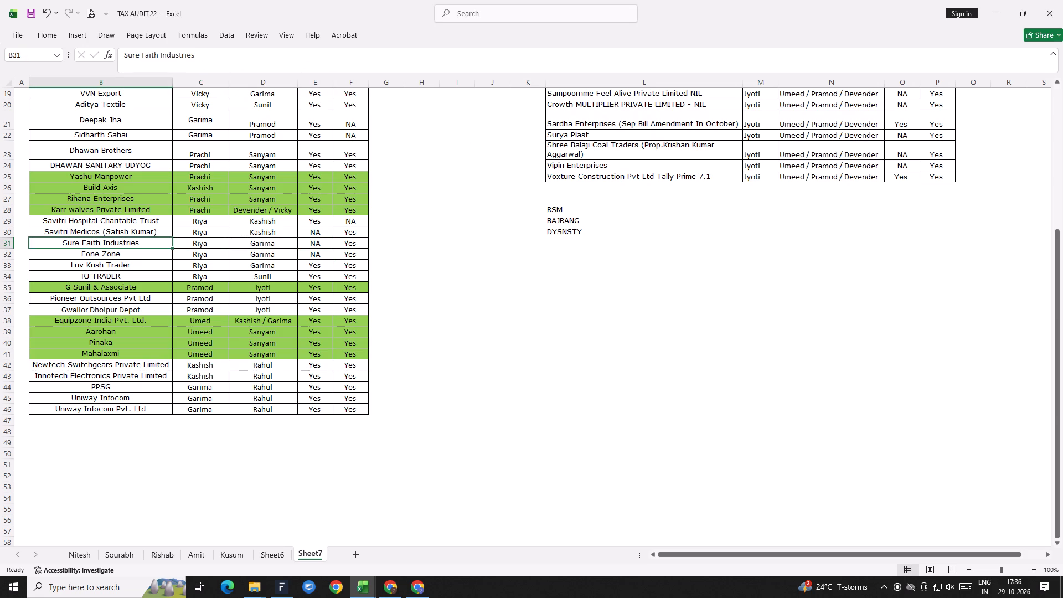
{"action": "key", "text": "shift+Right"}
{"action": "key", "text": "shift+Right"}
{"action": "key", "text": "shift+Right"}
{"action": "key", "text": "shift+Right"}
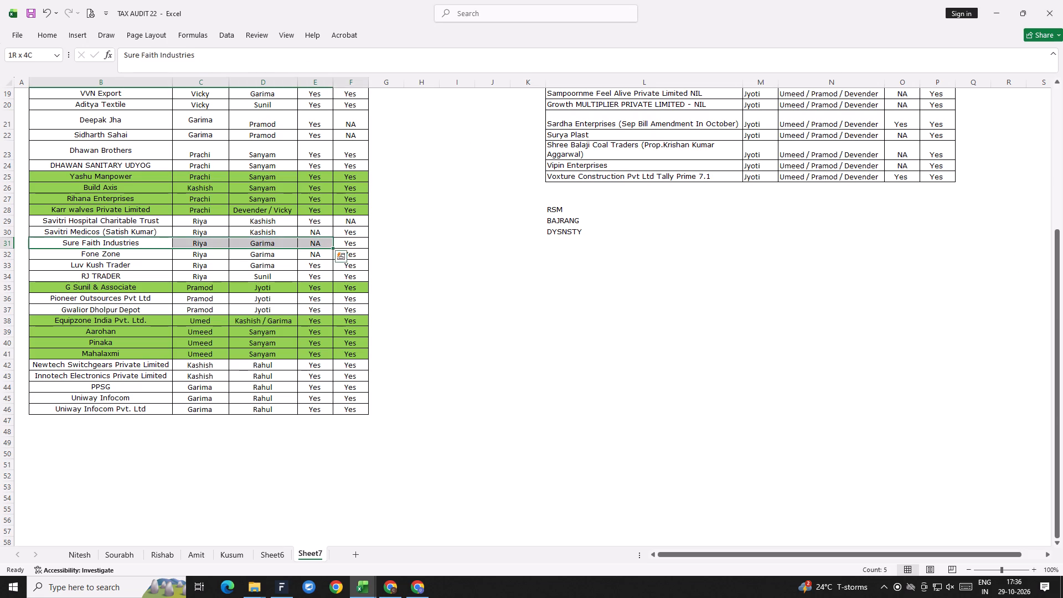
{"action": "left_click", "coordinate": [48, 35]}
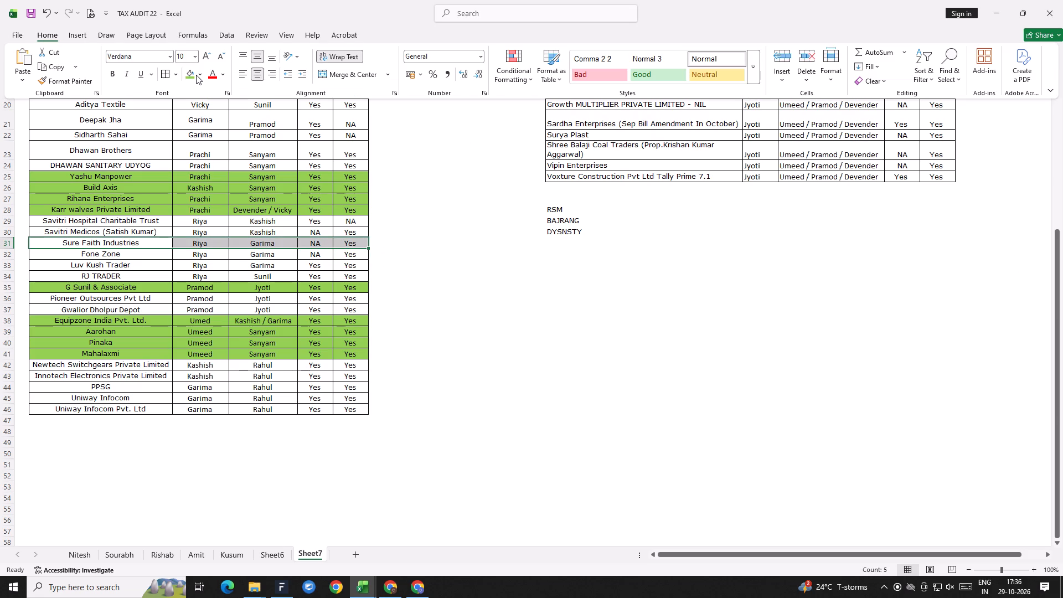
{"action": "left_click", "coordinate": [196, 75]}
{"action": "left_click", "coordinate": [288, 413]}
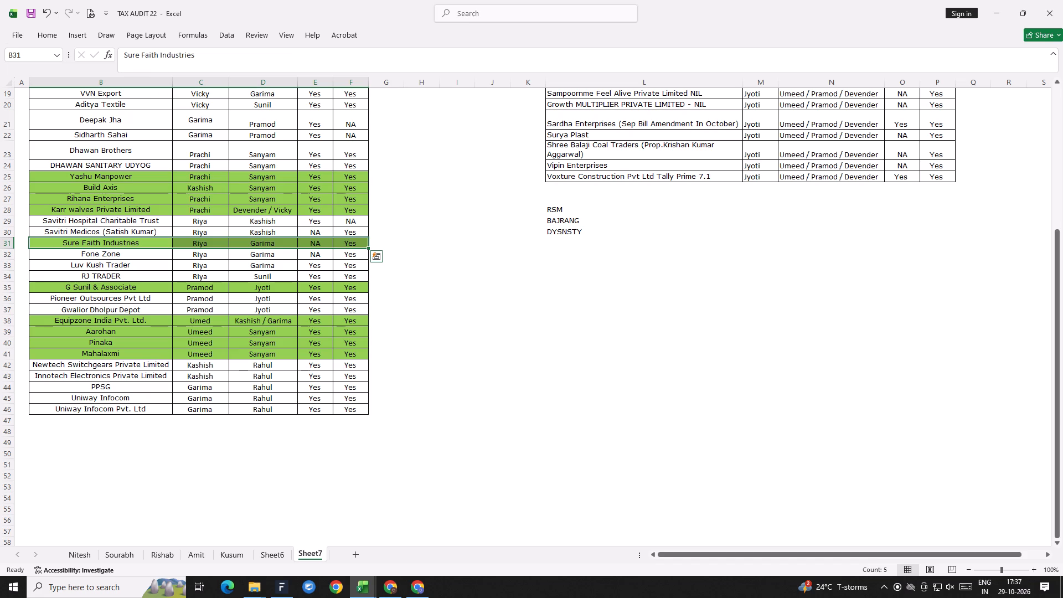
Switch to Facto, replace Riya with Garima in the Sure Faith Industries project members and save.
{"action": "key", "text": "alt+Tab"}
{"action": "left_click", "coordinate": [367, 260]}
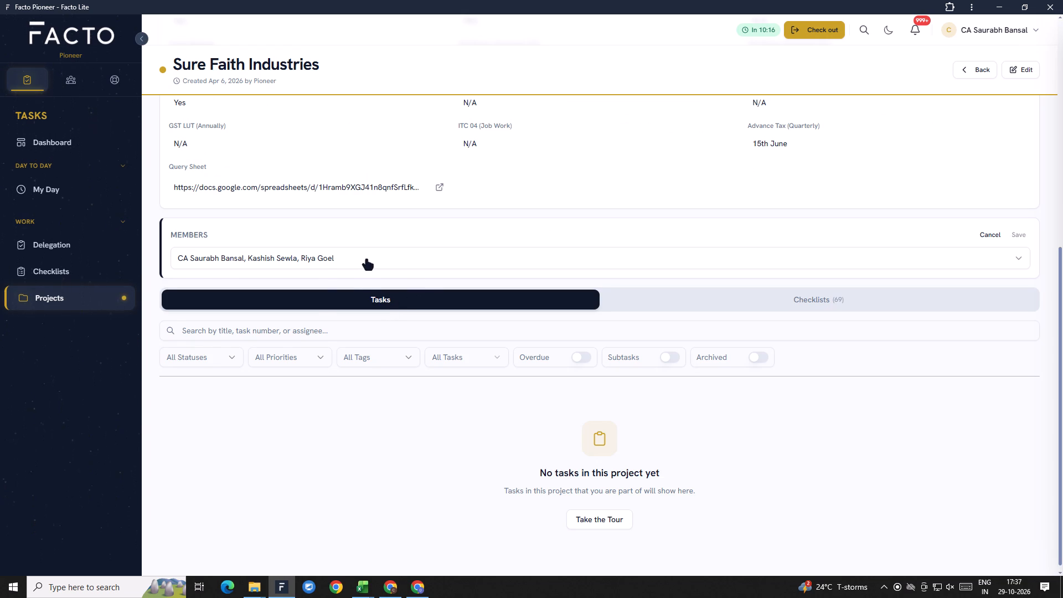
{"action": "type", "text": "riy"}
{"action": "left_click", "coordinate": [222, 315]}
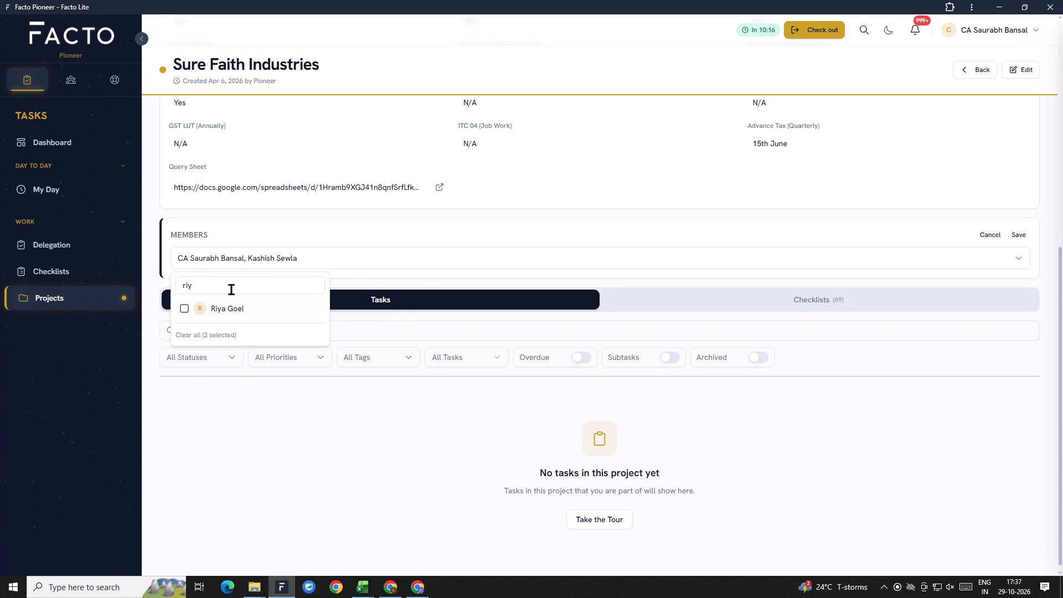
{"action": "left_click", "coordinate": [231, 290]}
{"action": "key", "text": "BackSpace"}
{"action": "key", "text": "BackSpace"}
{"action": "key", "text": "BackSpace"}
{"action": "key", "text": "BackSpace"}
{"action": "type", "text": "garim"}
{"action": "left_click", "coordinate": [240, 318]}
{"action": "left_click", "coordinate": [247, 312]}
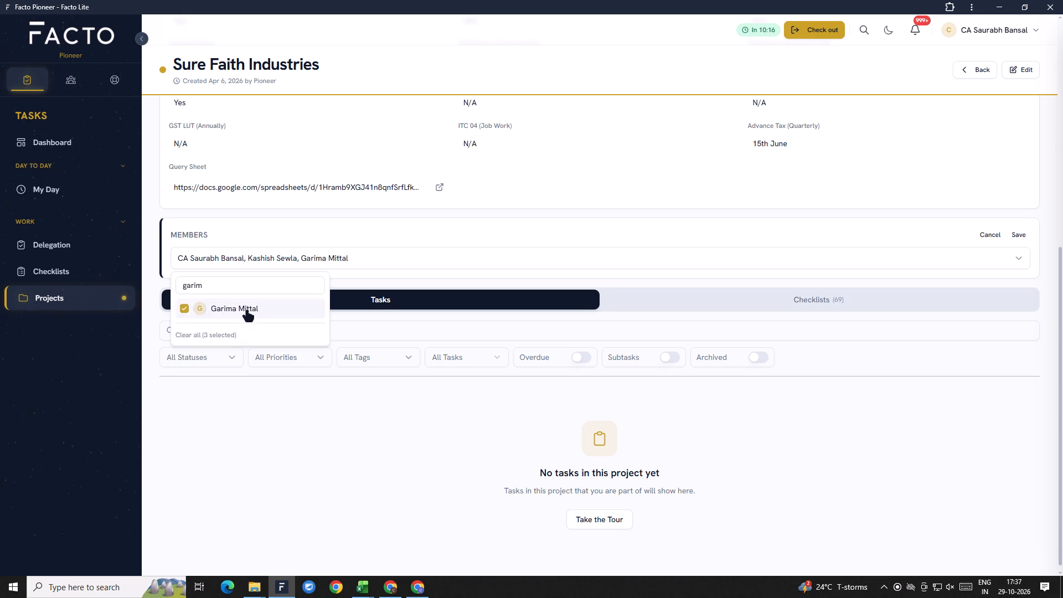
{"action": "left_click", "coordinate": [361, 492]}
{"action": "scroll", "coordinate": [993, 287], "scroll_direction": "up", "scroll_amount": 2}
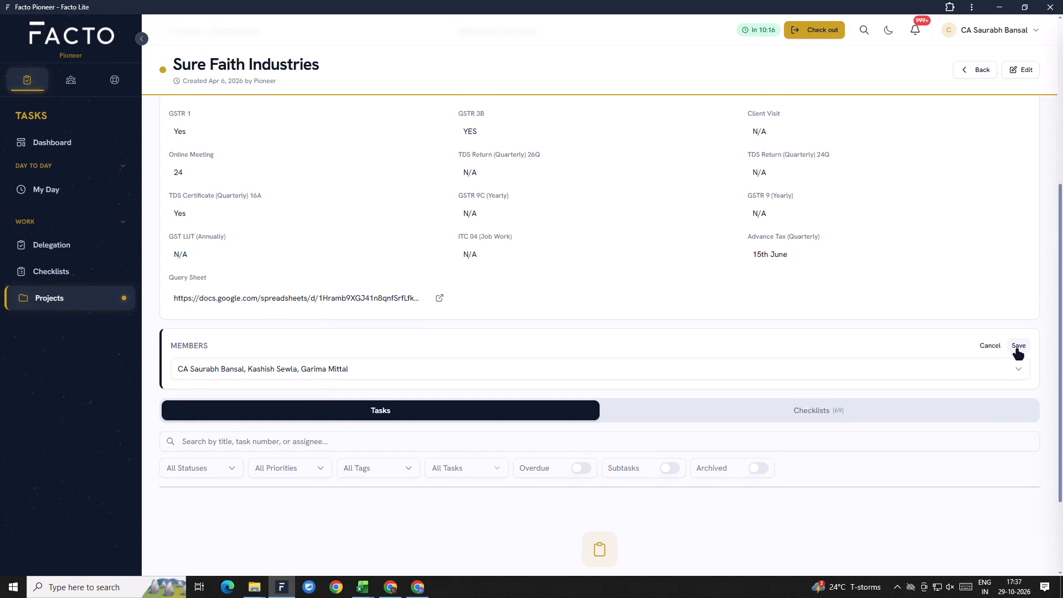
{"action": "left_click", "coordinate": [1017, 350]}
Switch to TAX AUDIT 22 and look over the Sheet7 rows next to Sure Faith Industries.
{"action": "key", "text": "alt+Tab"}
{"action": "key", "text": "Down"}
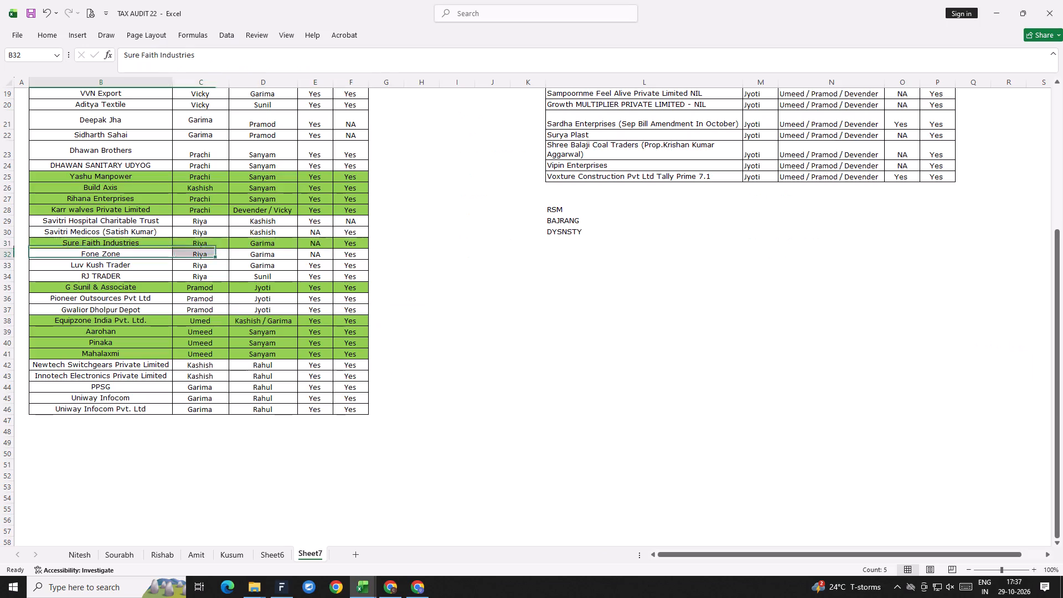
{"action": "key", "text": "Down"}
{"action": "key", "text": "Up"}
{"action": "key", "text": "Up"}
Return to Facto and open the Vidhi Creation project from page 2 of the projects list.
{"action": "key", "text": "alt+Tab"}
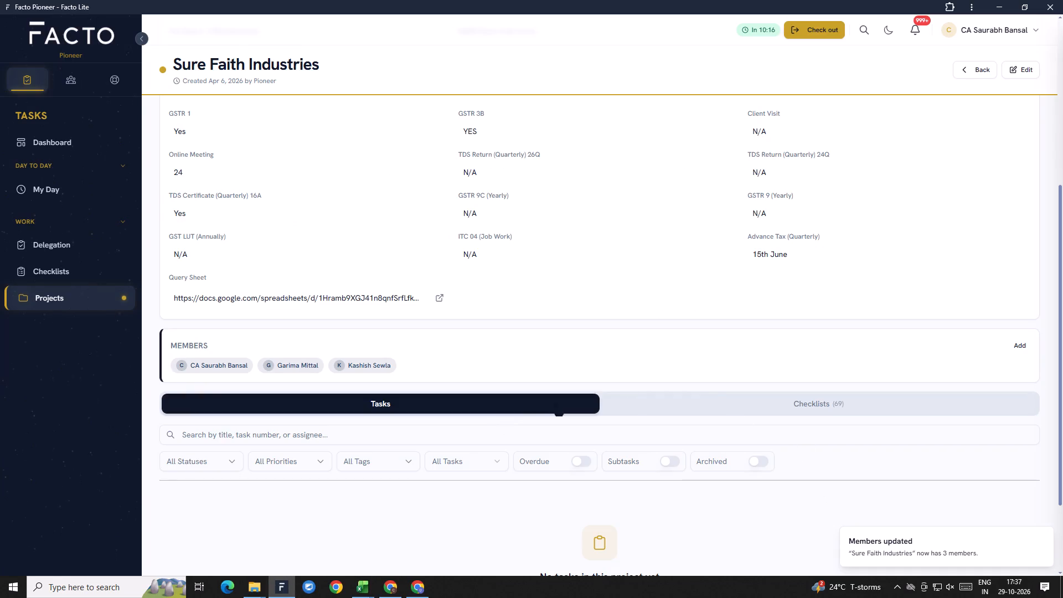
{"action": "scroll", "coordinate": [1032, 86], "scroll_direction": "up", "scroll_amount": 4}
{"action": "left_click", "coordinate": [983, 72]}
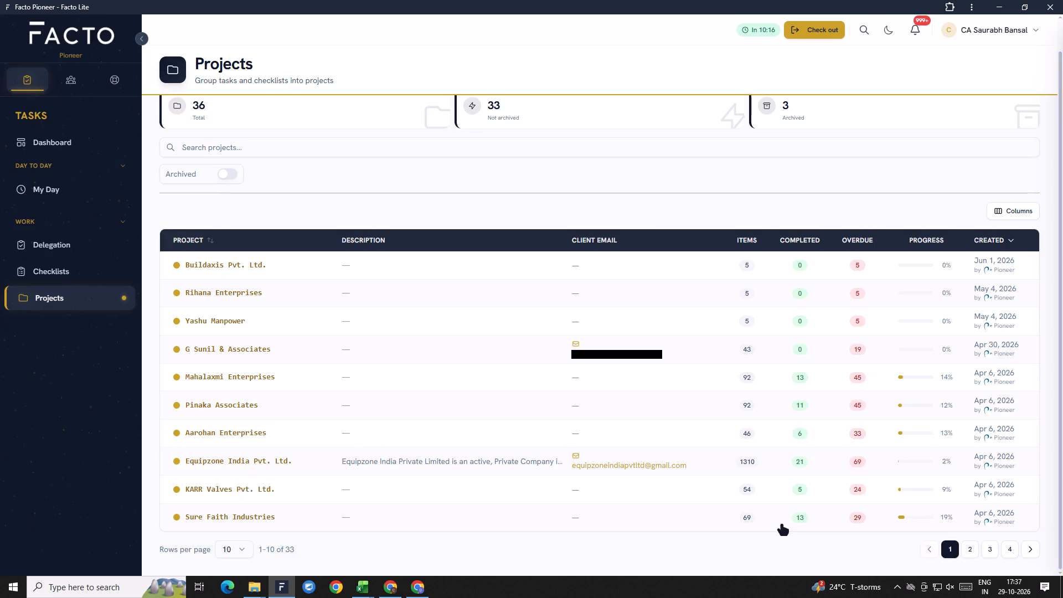
{"action": "scroll", "coordinate": [782, 525], "scroll_direction": "down", "scroll_amount": 2}
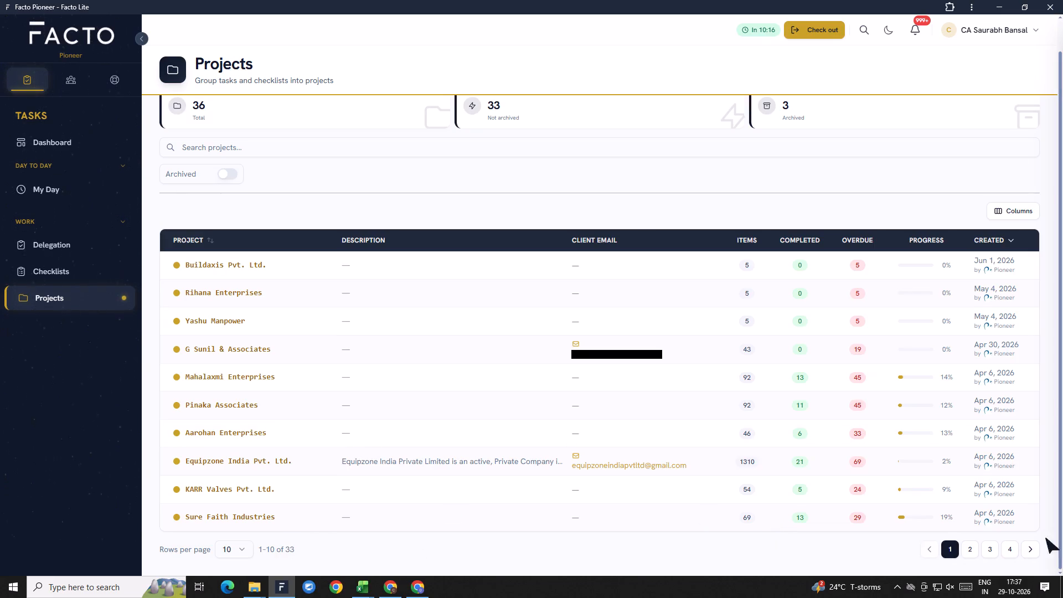
{"action": "left_click", "coordinate": [974, 554]}
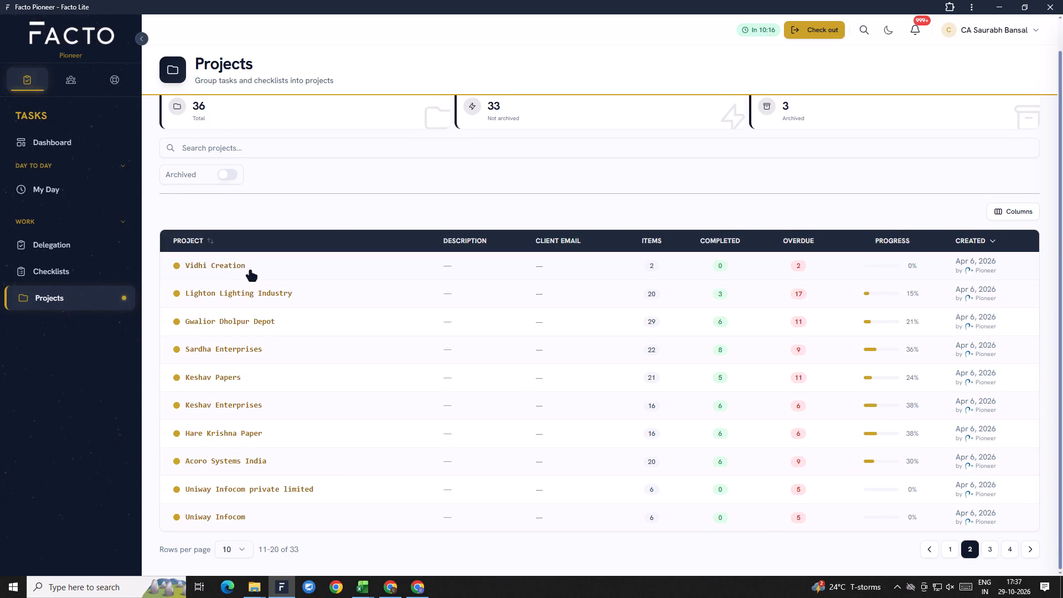
{"action": "left_click", "coordinate": [223, 269]}
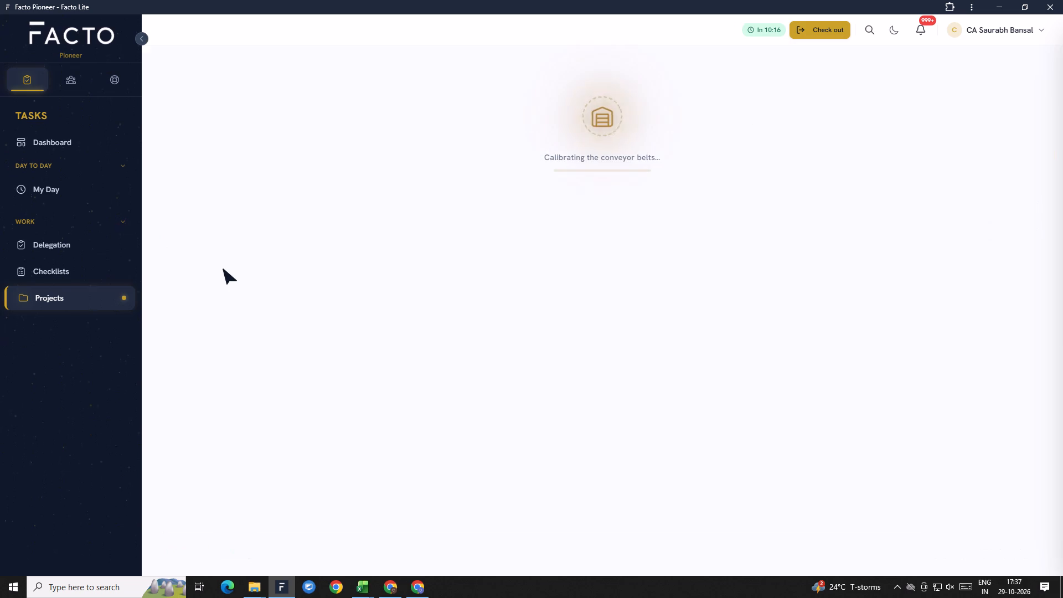
{"action": "scroll", "coordinate": [455, 286], "scroll_direction": "down", "scroll_amount": 10}
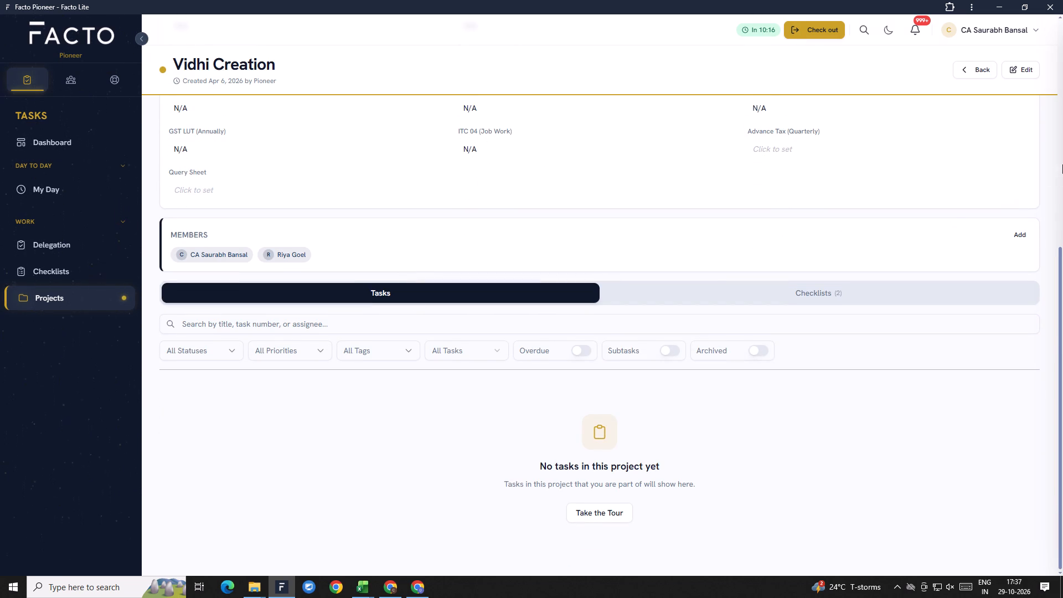
Remove both members, CA Saurabh and Riya, from the Vidhi Creation project, save and dismiss the WhatsApp notification.
{"action": "left_click", "coordinate": [1026, 238]}
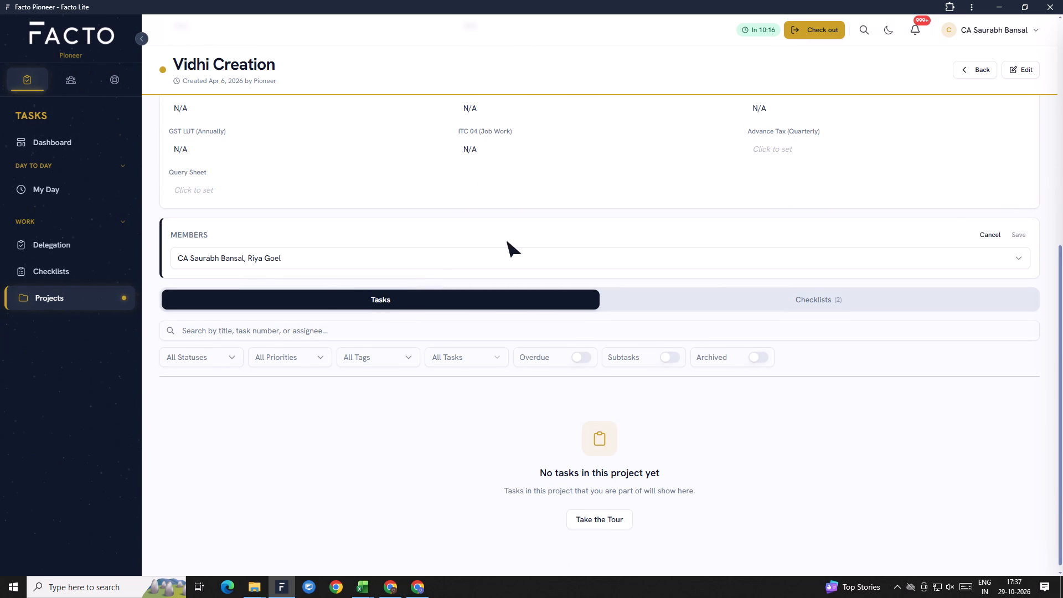
{"action": "left_click", "coordinate": [430, 267]}
{"action": "scroll", "coordinate": [224, 336], "scroll_direction": "down", "scroll_amount": 3}
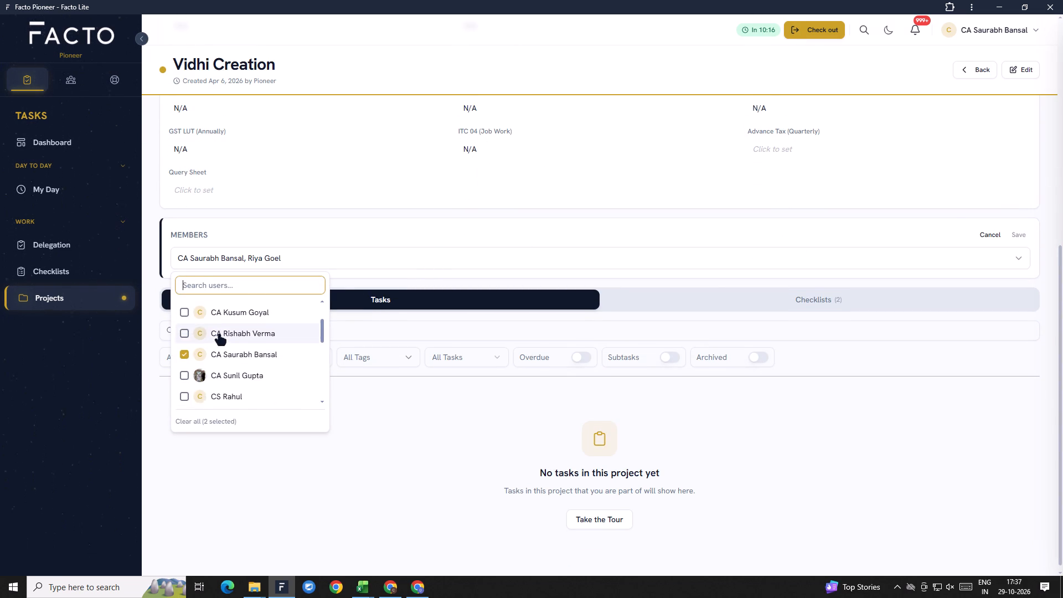
{"action": "scroll", "coordinate": [222, 325], "scroll_direction": "up", "scroll_amount": 1}
{"action": "left_click", "coordinate": [230, 310]}
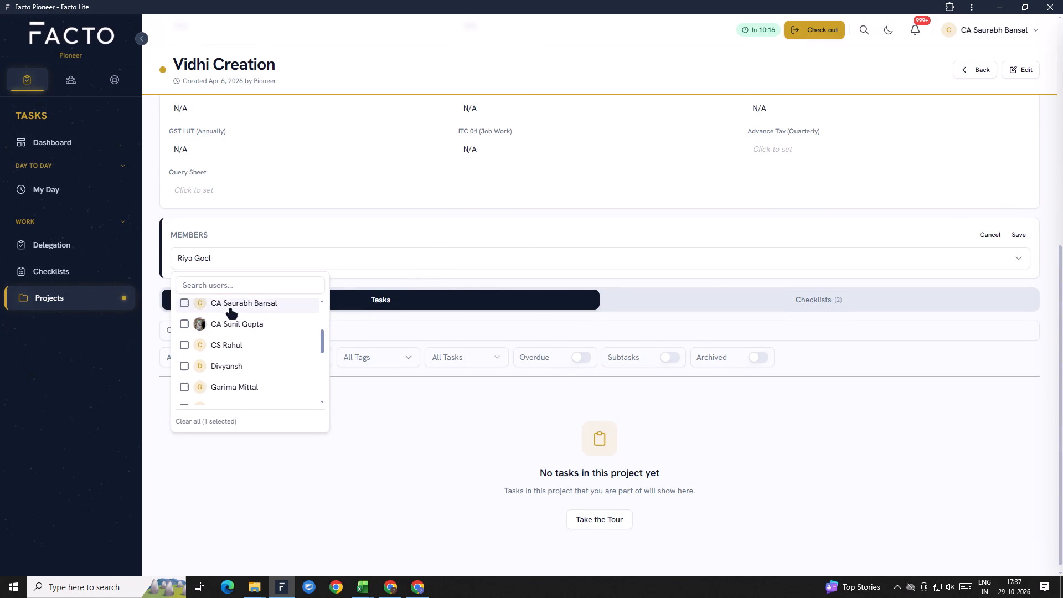
{"action": "scroll", "coordinate": [233, 353], "scroll_direction": "down", "scroll_amount": 10}
{"action": "scroll", "coordinate": [226, 345], "scroll_direction": "up", "scroll_amount": 2}
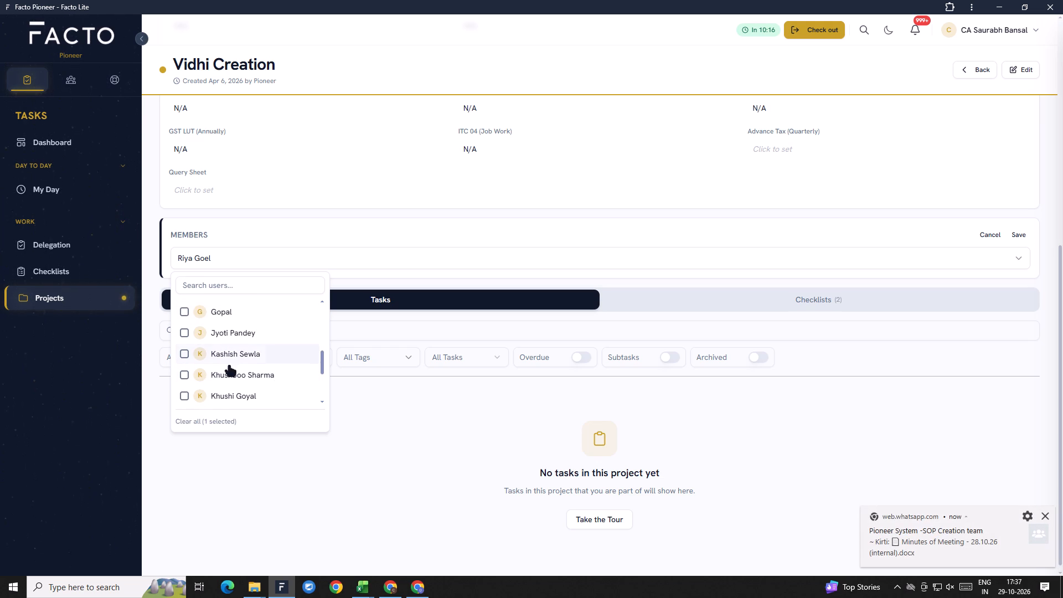
{"action": "scroll", "coordinate": [228, 362], "scroll_direction": "up", "scroll_amount": 5}
{"action": "left_click", "coordinate": [232, 286]}
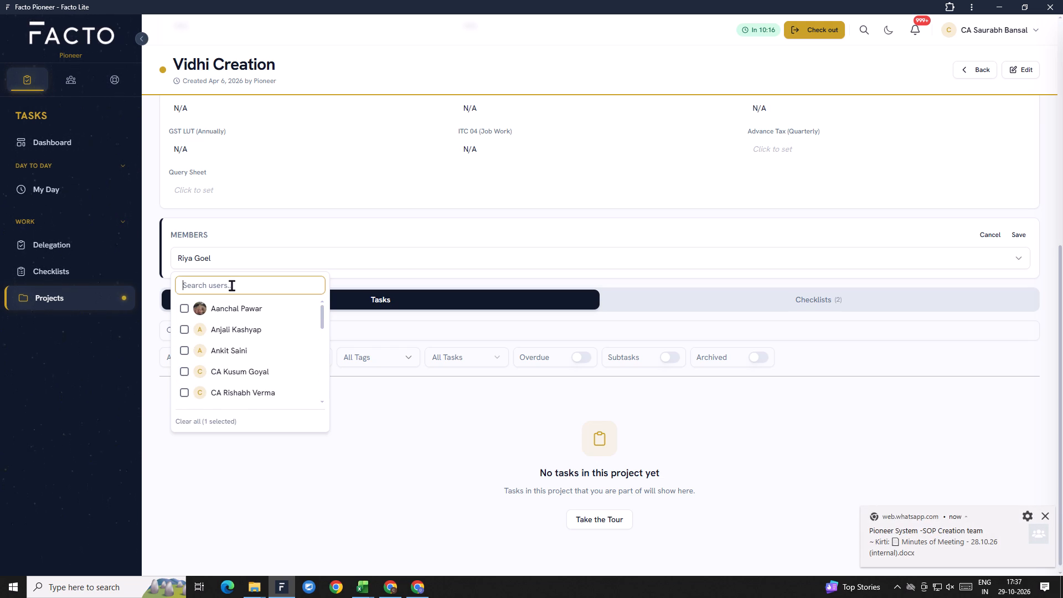
{"action": "type", "text": "riy"}
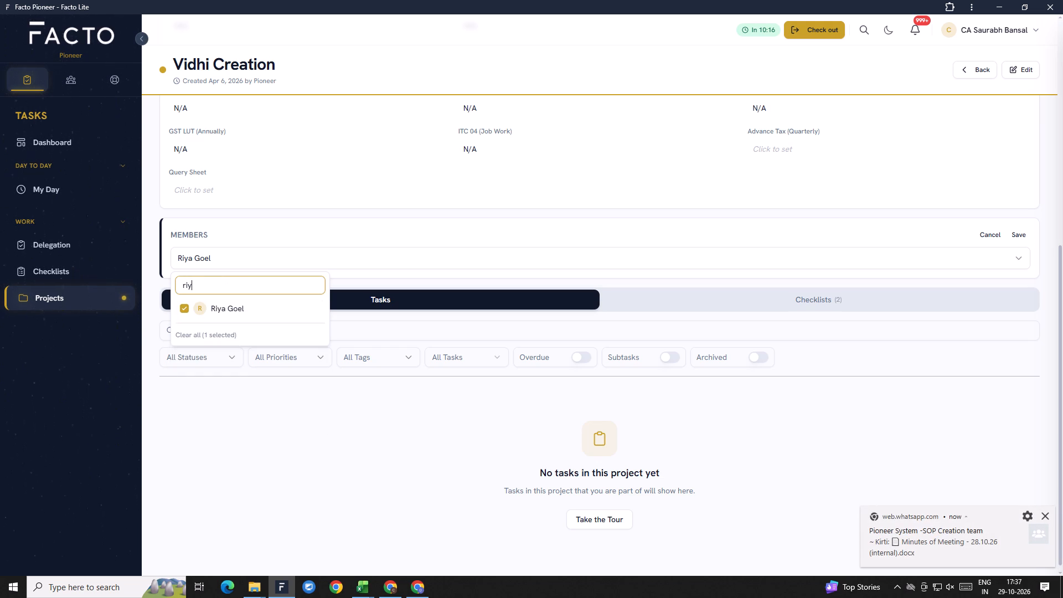
{"action": "left_click", "coordinate": [225, 307]}
{"action": "left_click", "coordinate": [243, 459]}
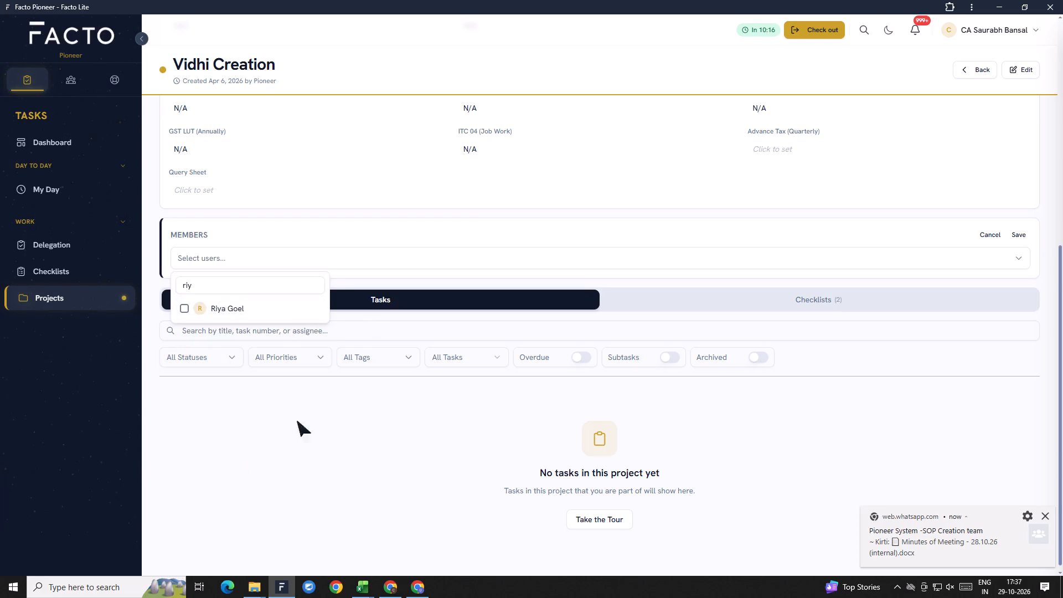
{"action": "left_click", "coordinate": [1021, 234]}
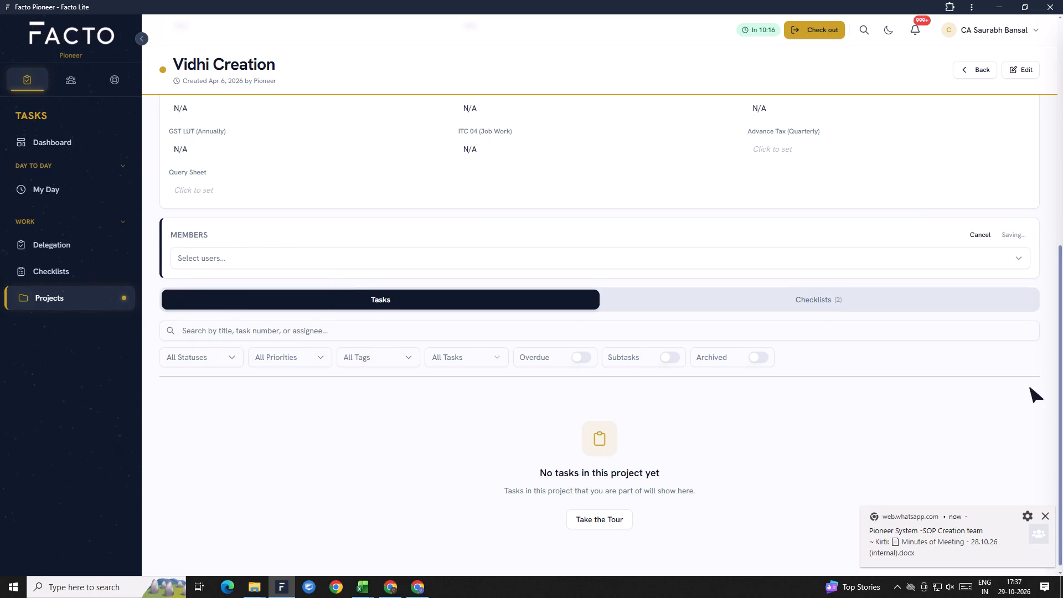
{"action": "left_click", "coordinate": [1043, 518]}
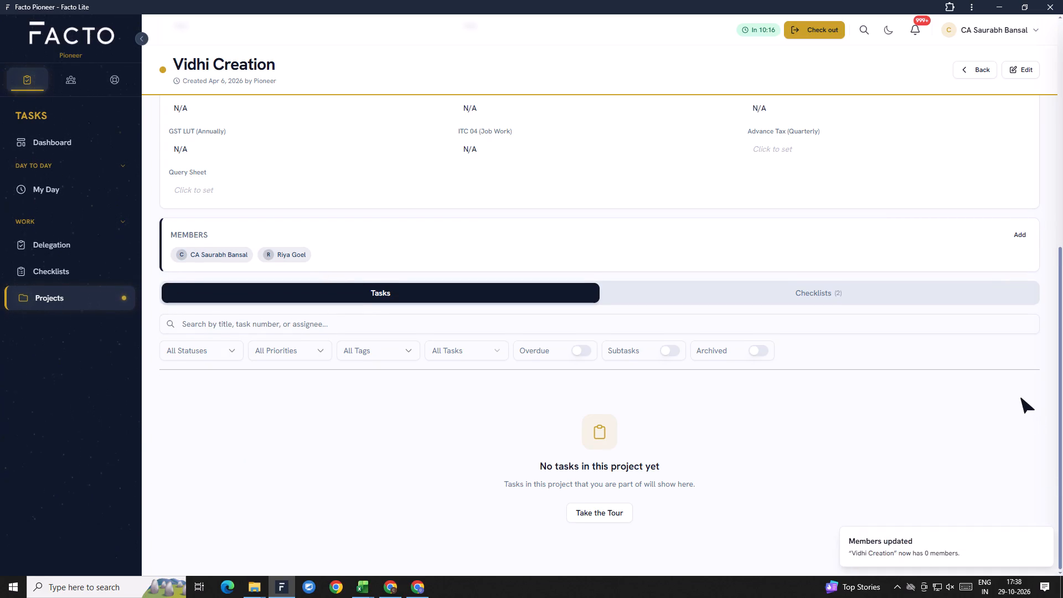
Return to the projects list and open the Lighton Lighting Industry project from page 2.
{"action": "scroll", "coordinate": [1021, 396], "scroll_direction": "up", "scroll_amount": 10}
{"action": "double_click", "coordinate": [974, 69]}
{"action": "right_click", "coordinate": [974, 69]}
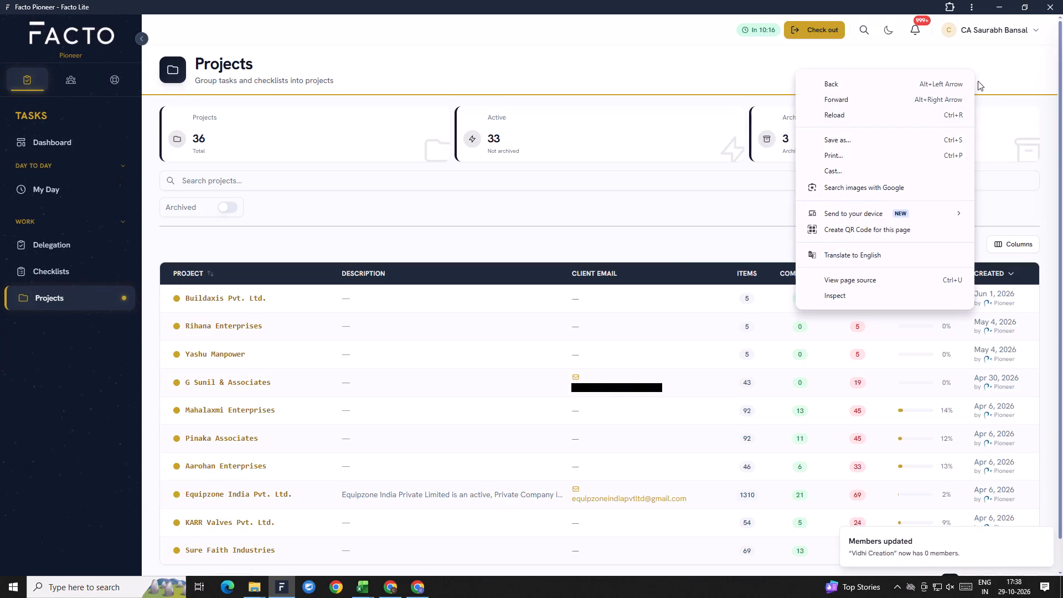
{"action": "scroll", "coordinate": [386, 347], "scroll_direction": "down", "scroll_amount": 4}
{"action": "scroll", "coordinate": [319, 377], "scroll_direction": "down", "scroll_amount": 4}
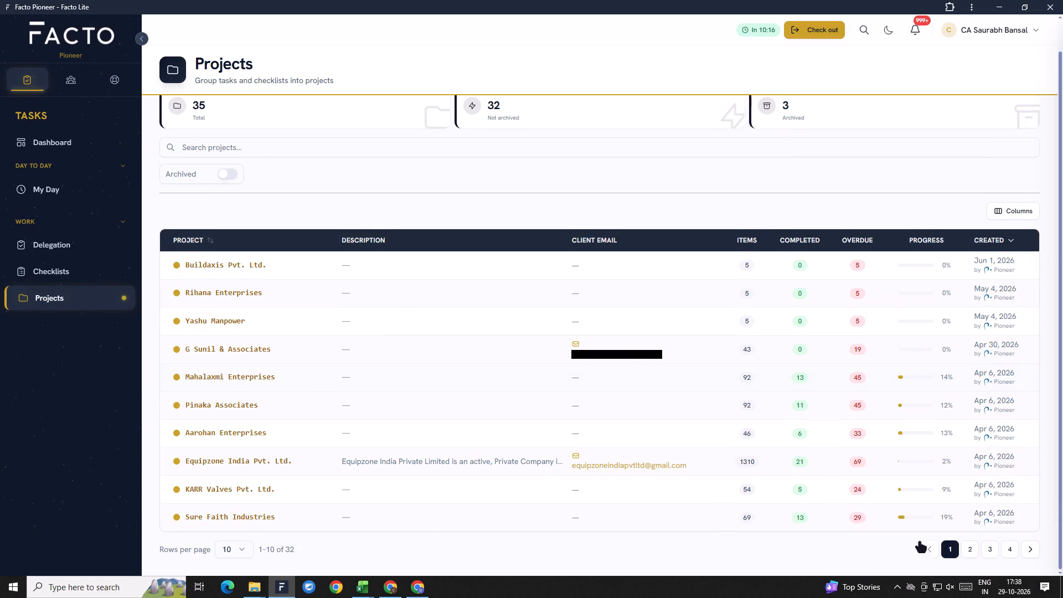
{"action": "left_click", "coordinate": [973, 548]}
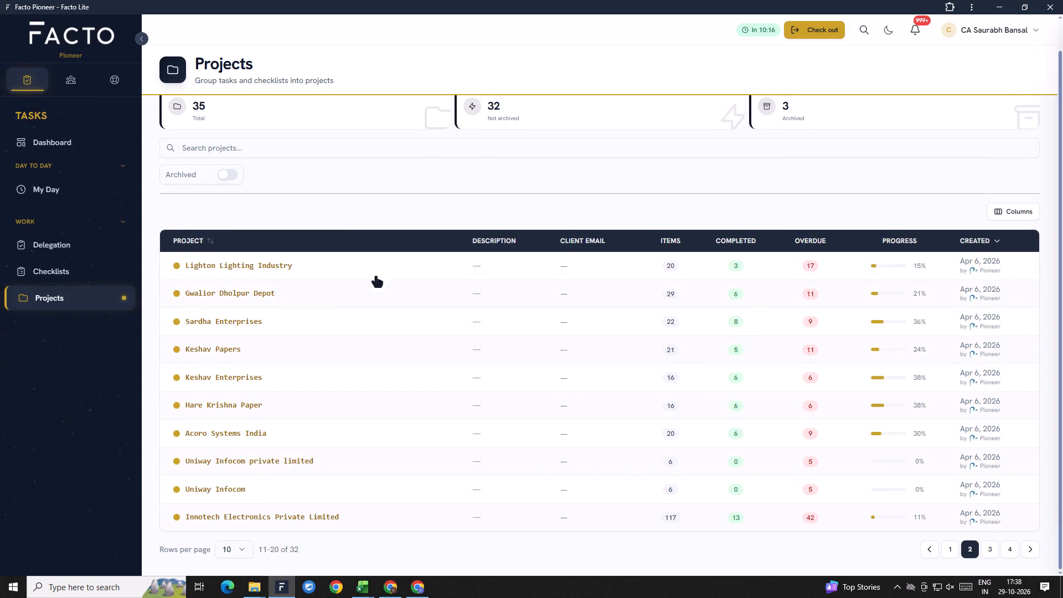
{"action": "left_click", "coordinate": [230, 266]}
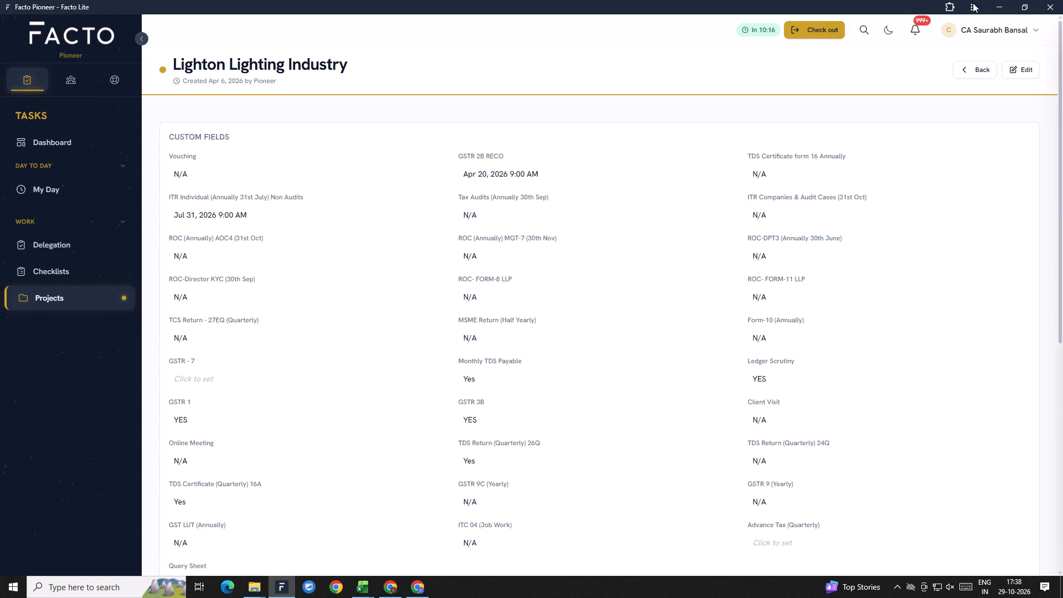
{"action": "scroll", "coordinate": [874, 237], "scroll_direction": "down", "scroll_amount": 8}
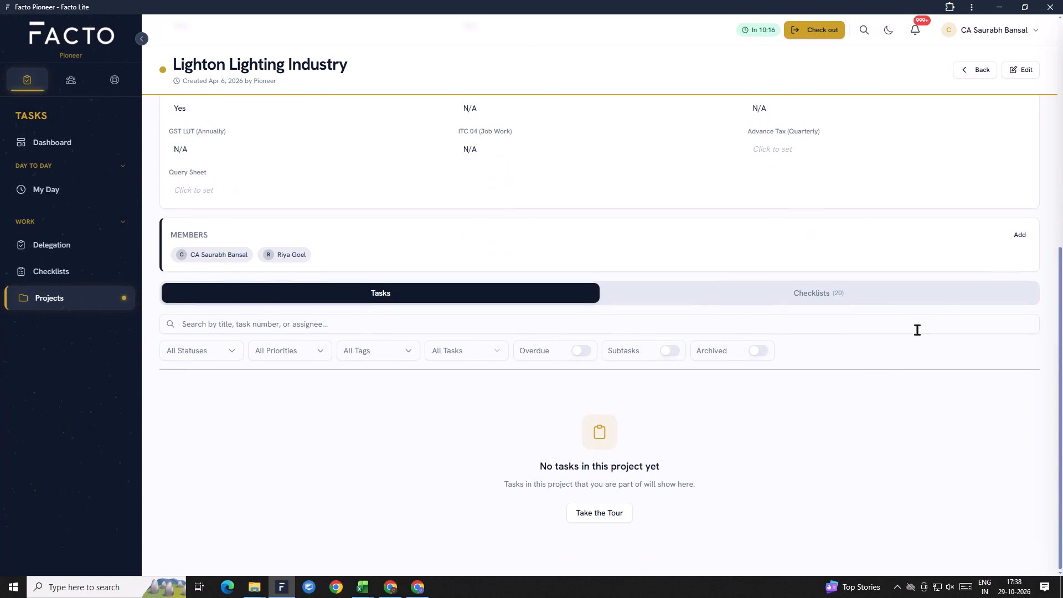
Remove both members, CA Saurabh and Riya, from the Lighton Lighting Industry project and save.
{"action": "left_click", "coordinate": [1024, 240]}
{"action": "left_click", "coordinate": [420, 255]}
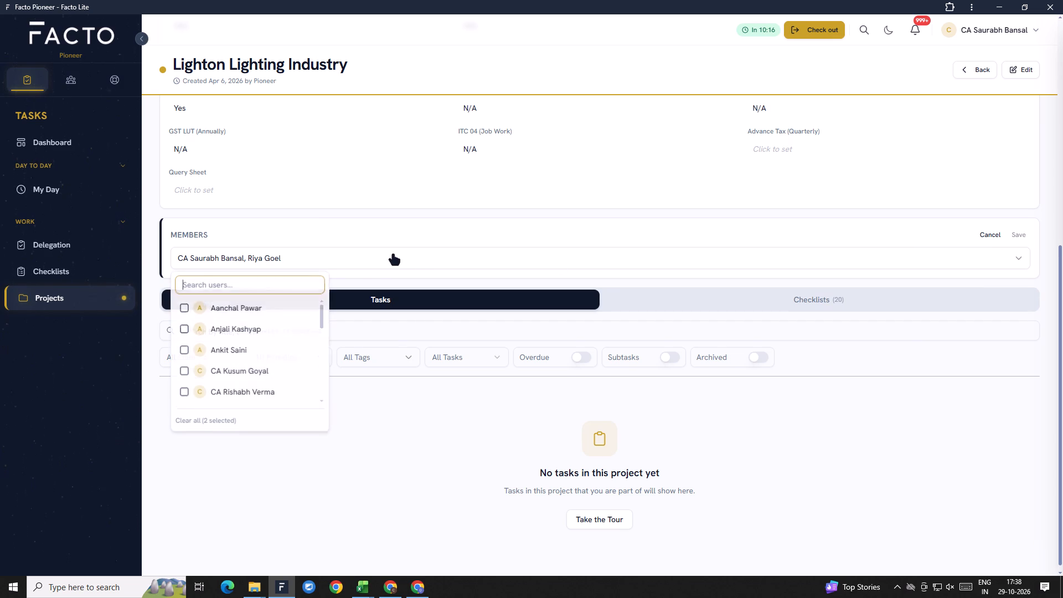
{"action": "scroll", "coordinate": [241, 338], "scroll_direction": "down", "scroll_amount": 3}
{"action": "scroll", "coordinate": [233, 316], "scroll_direction": "up", "scroll_amount": 1}
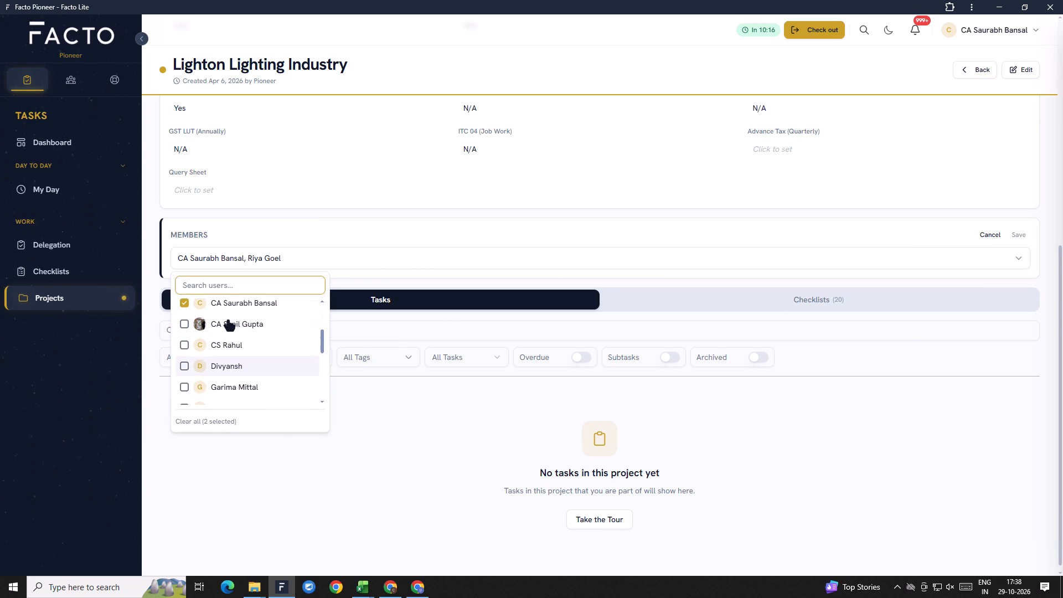
{"action": "left_click", "coordinate": [231, 308]}
{"action": "scroll", "coordinate": [238, 360], "scroll_direction": "down", "scroll_amount": 6}
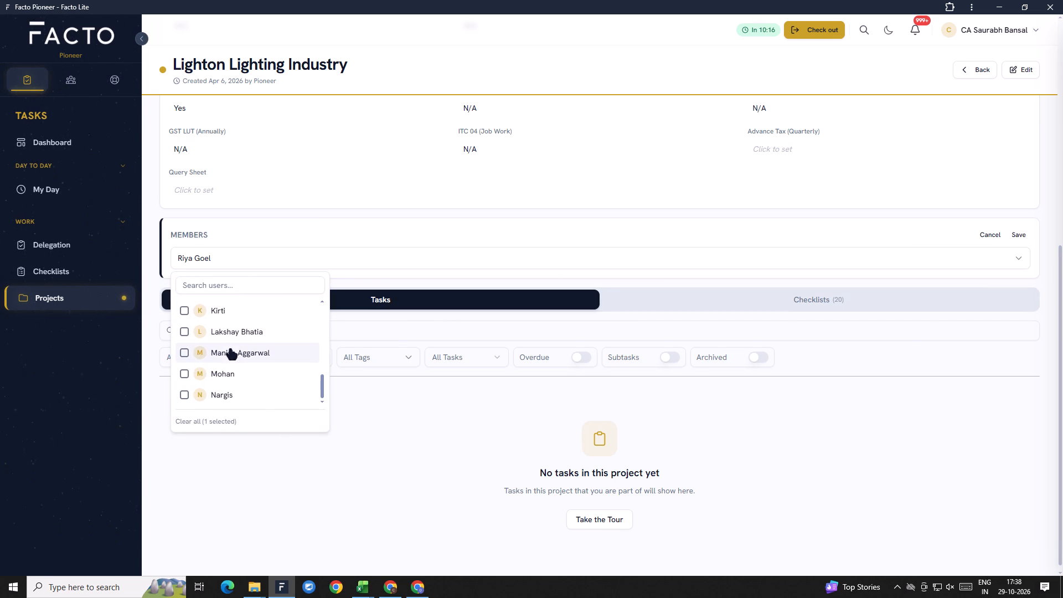
{"action": "left_click", "coordinate": [241, 281]}
{"action": "type", "text": "riy"}
{"action": "left_click", "coordinate": [219, 316]}
{"action": "left_click", "coordinate": [273, 475]}
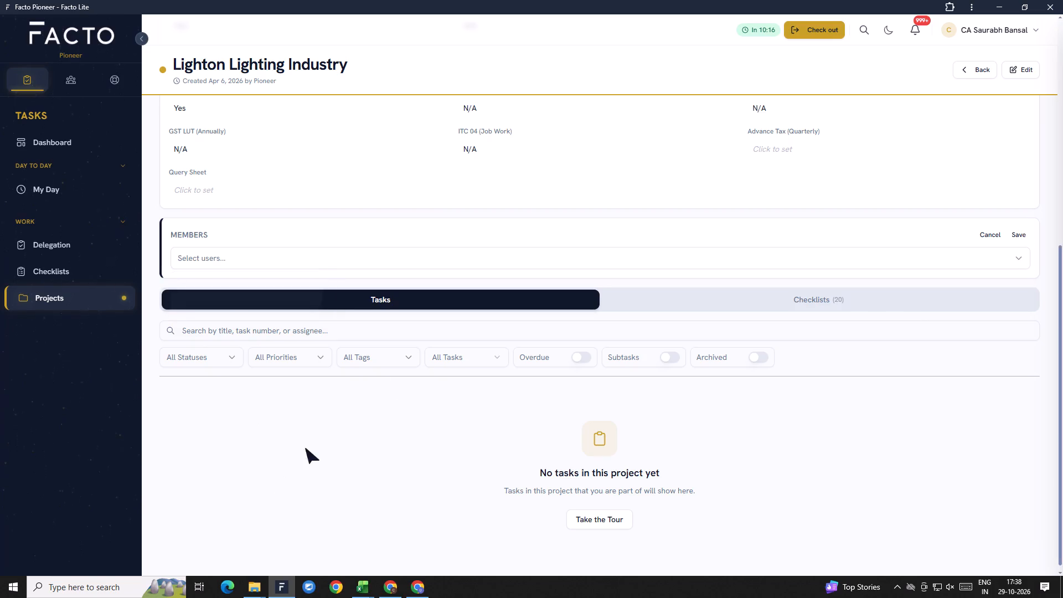
{"action": "left_click", "coordinate": [1023, 236]}
Return to the projects list and show page 2.
{"action": "scroll", "coordinate": [936, 348], "scroll_direction": "up", "scroll_amount": 4}
{"action": "scroll", "coordinate": [932, 333], "scroll_direction": "down", "scroll_amount": 4}
{"action": "scroll", "coordinate": [932, 332], "scroll_direction": "up", "scroll_amount": 3}
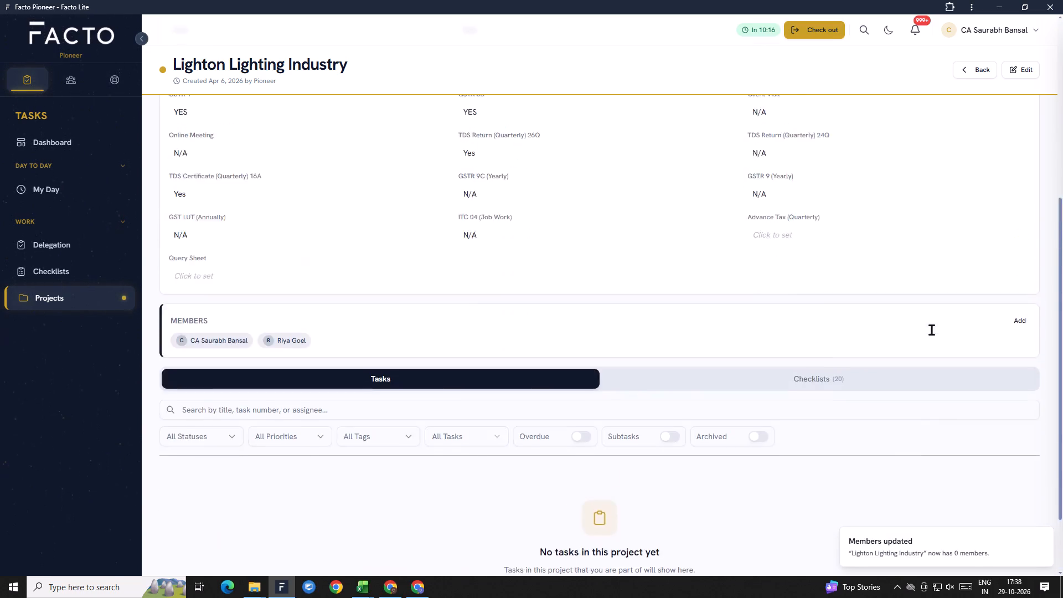
{"action": "scroll", "coordinate": [952, 257], "scroll_direction": "up", "scroll_amount": 5}
{"action": "left_click", "coordinate": [965, 73]}
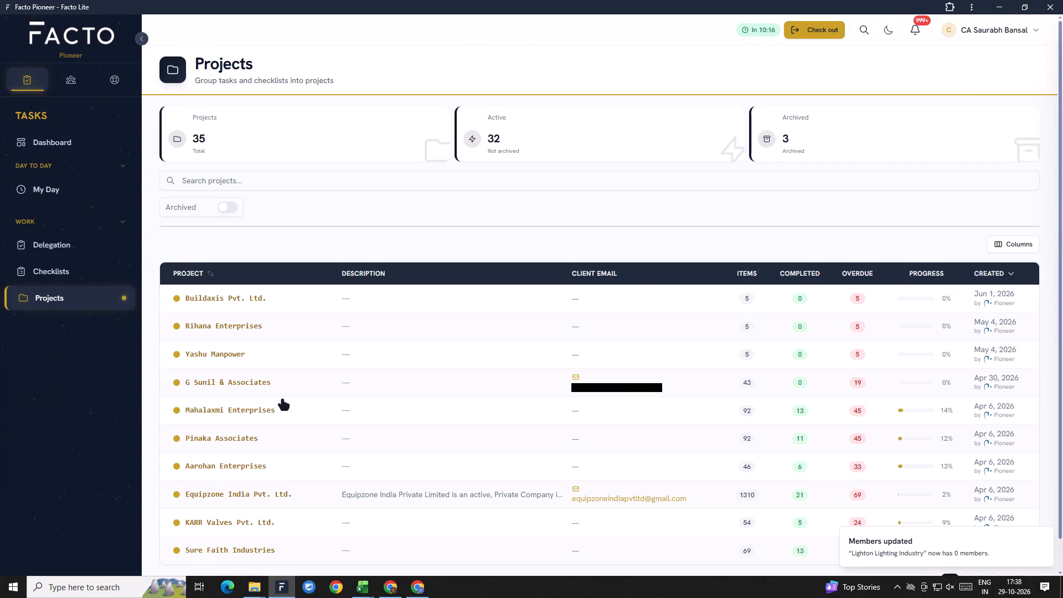
{"action": "scroll", "coordinate": [349, 489], "scroll_direction": "down", "scroll_amount": 4}
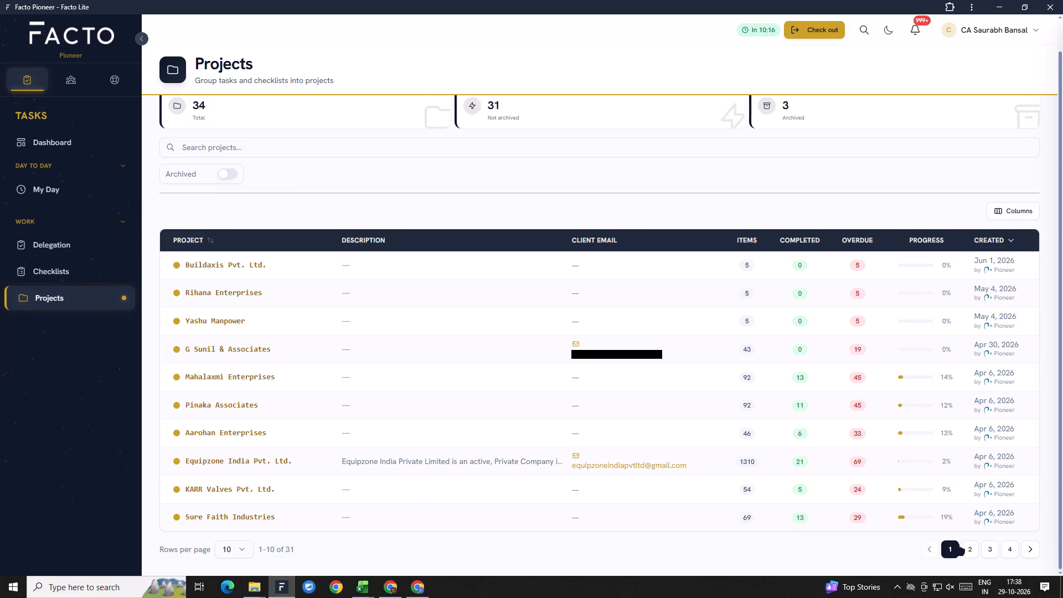
{"action": "left_click", "coordinate": [973, 550]}
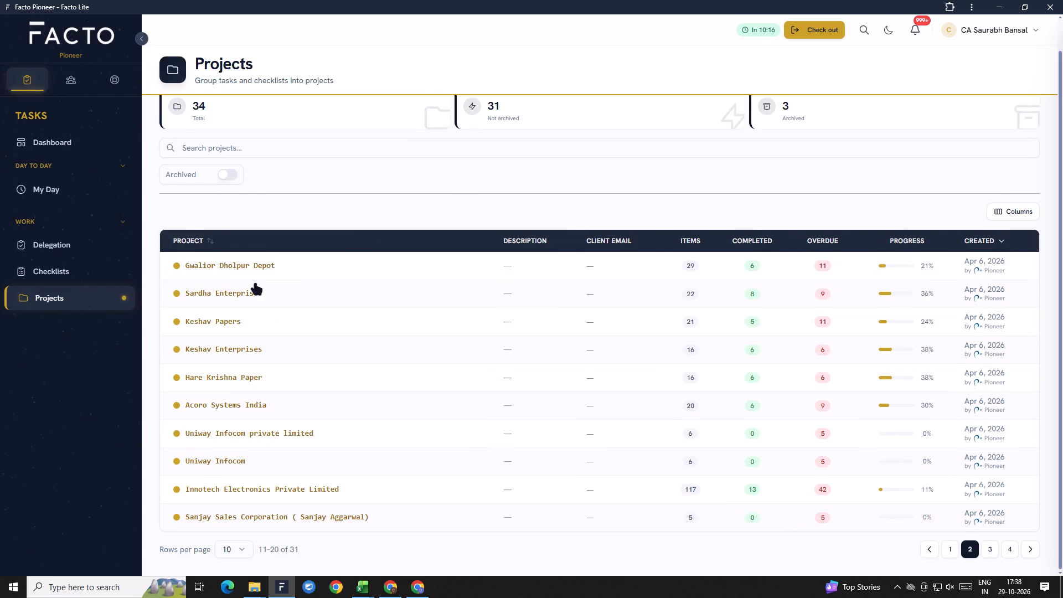
Switch to the TAX AUDIT 22 workbook in Excel and search Sheet7 for "gwa".
{"action": "key", "text": "alt+Tab"}
{"action": "key", "text": "Down"}
{"action": "key", "text": "Down"}
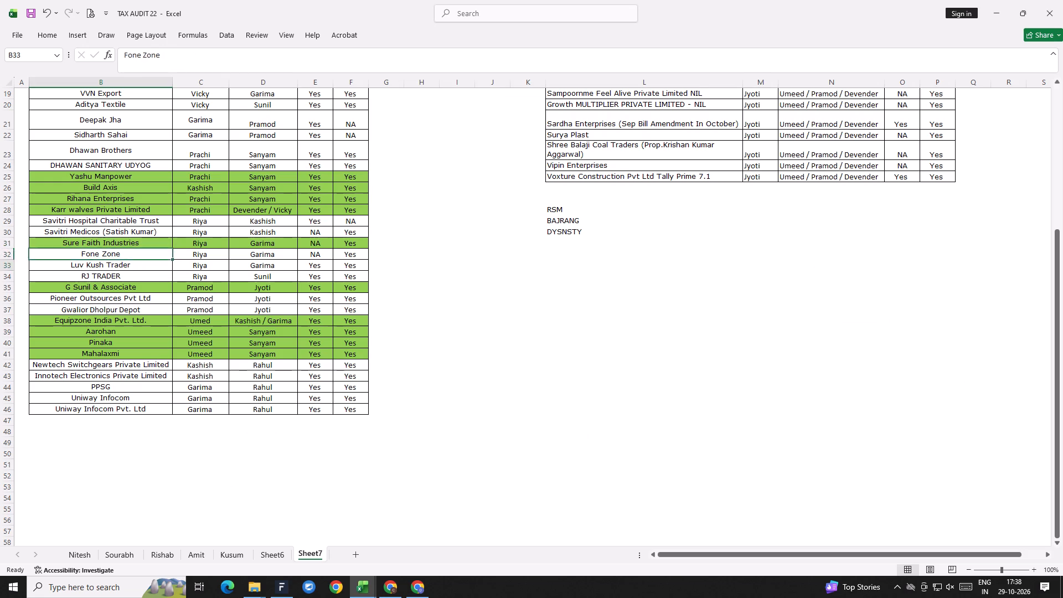
{"action": "key", "text": "Down"}
{"action": "key", "text": "Down"}
{"action": "key", "text": "Down"}
{"action": "key", "text": "ctrl+f"}
{"action": "type", "text": "gwa"}
{"action": "key", "text": "Return"}
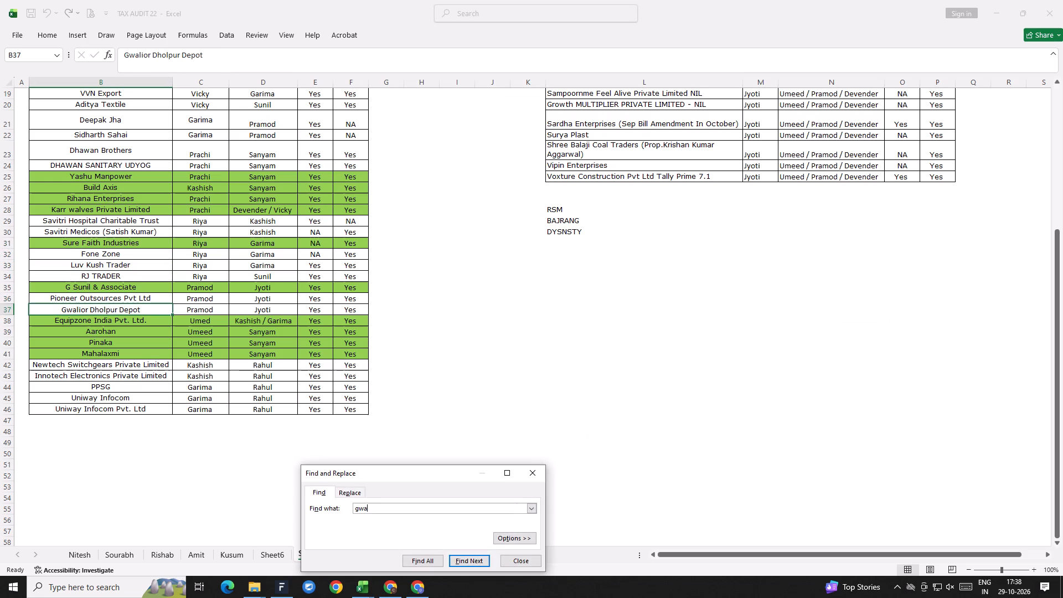
{"action": "key", "text": "Escape"}
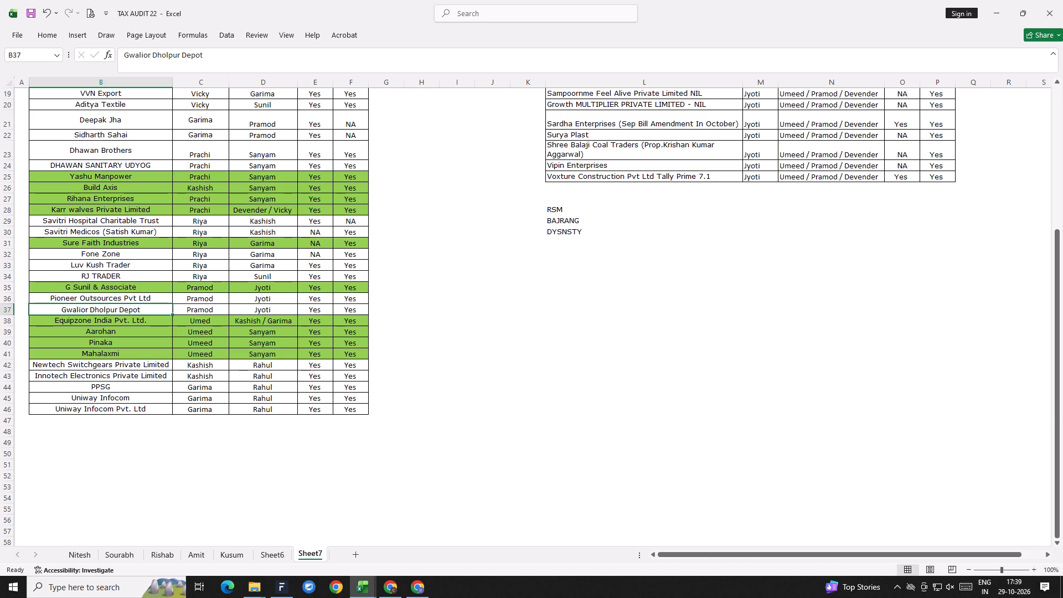
Switch back to Facto and open the Gwalior Dholpur Depot project to review its members.
{"action": "key", "text": "alt+Tab"}
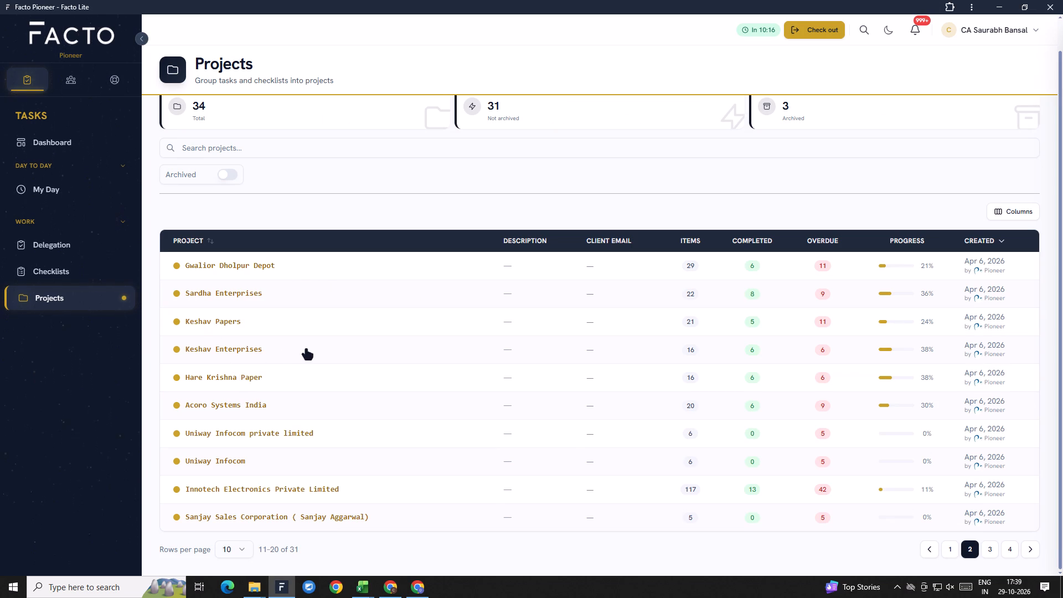
{"action": "left_click", "coordinate": [344, 262]}
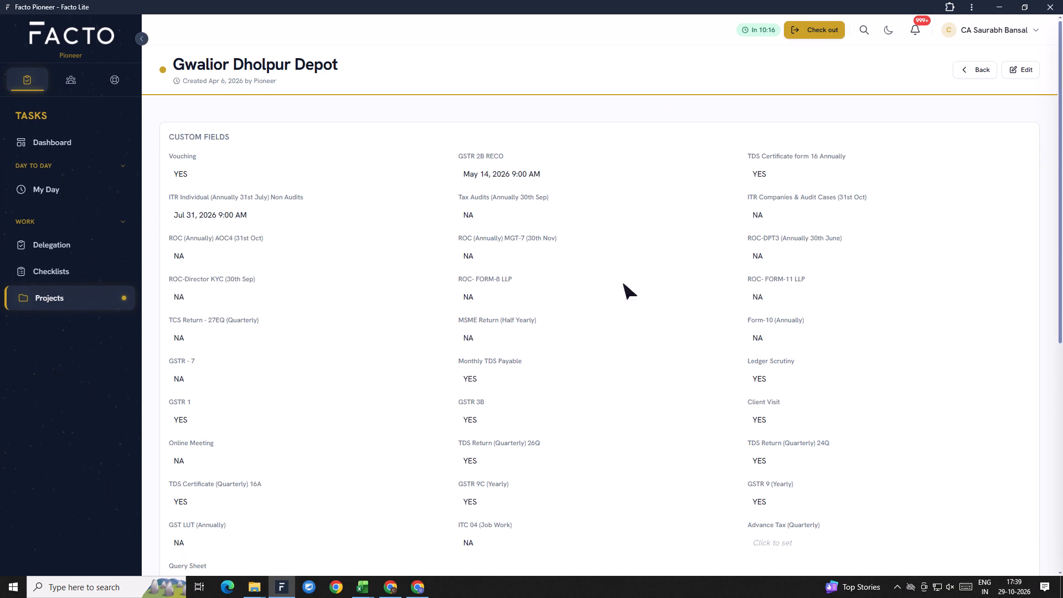
{"action": "scroll", "coordinate": [365, 378], "scroll_direction": "down", "scroll_amount": 4}
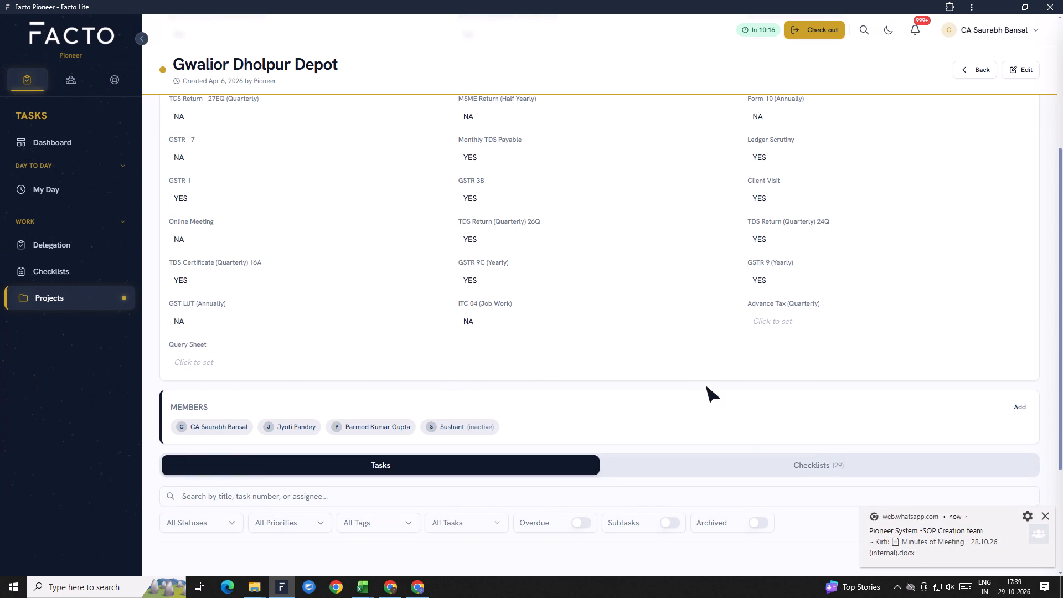
In Excel's Sheet7, find the Gwalior Dholpur Depot entry again and fill its row, columns B to F, with green.
{"action": "key", "text": "alt+Tab"}
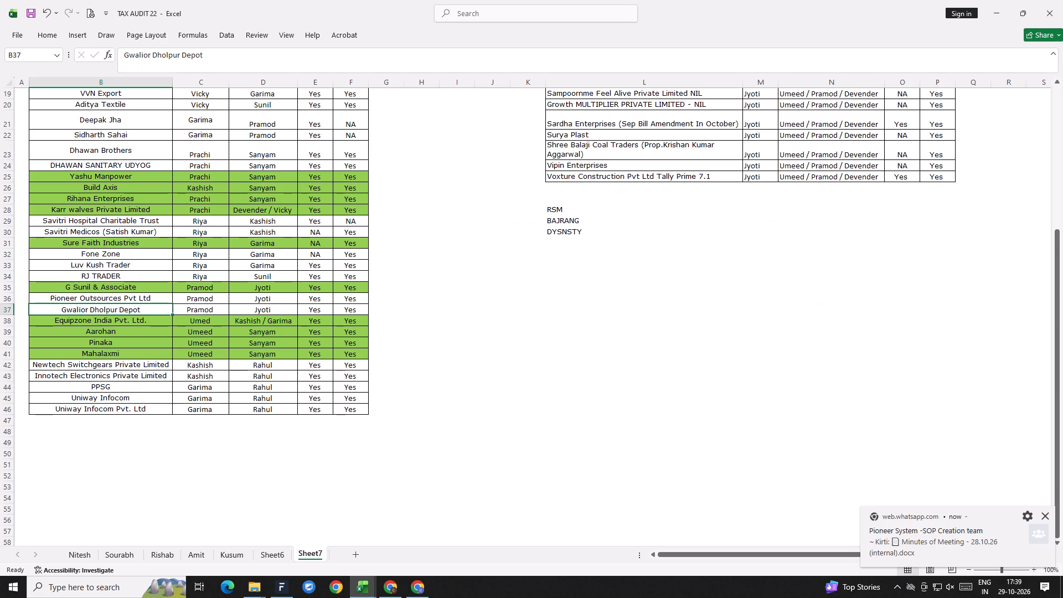
{"action": "key", "text": "Up"}
{"action": "key", "text": "Up"}
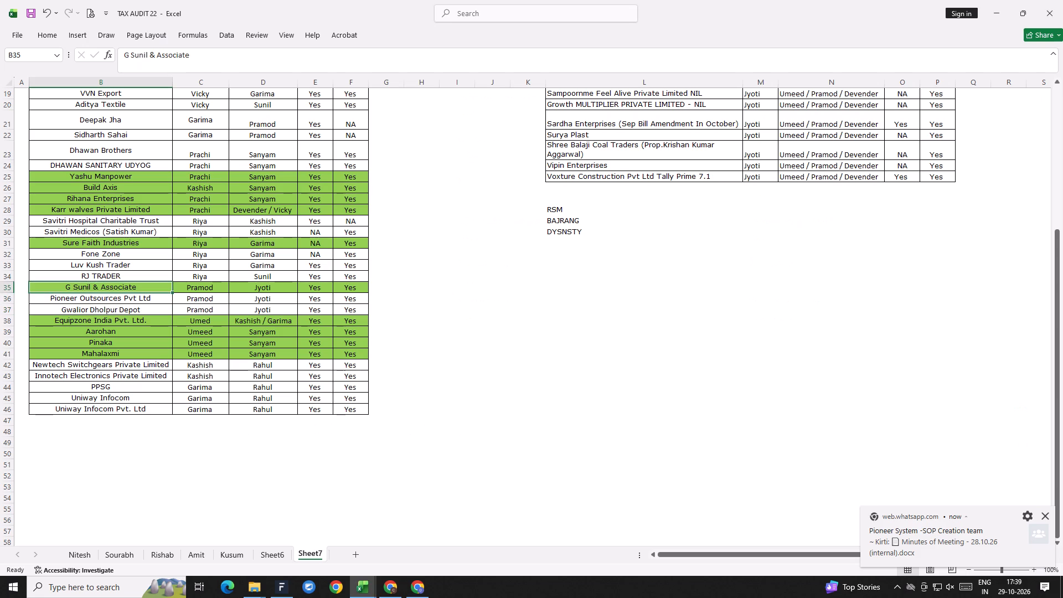
{"action": "key", "text": "ctrl+f"}
{"action": "key", "text": "Return"}
{"action": "key", "text": "Escape"}
{"action": "key", "text": "shift+Right"}
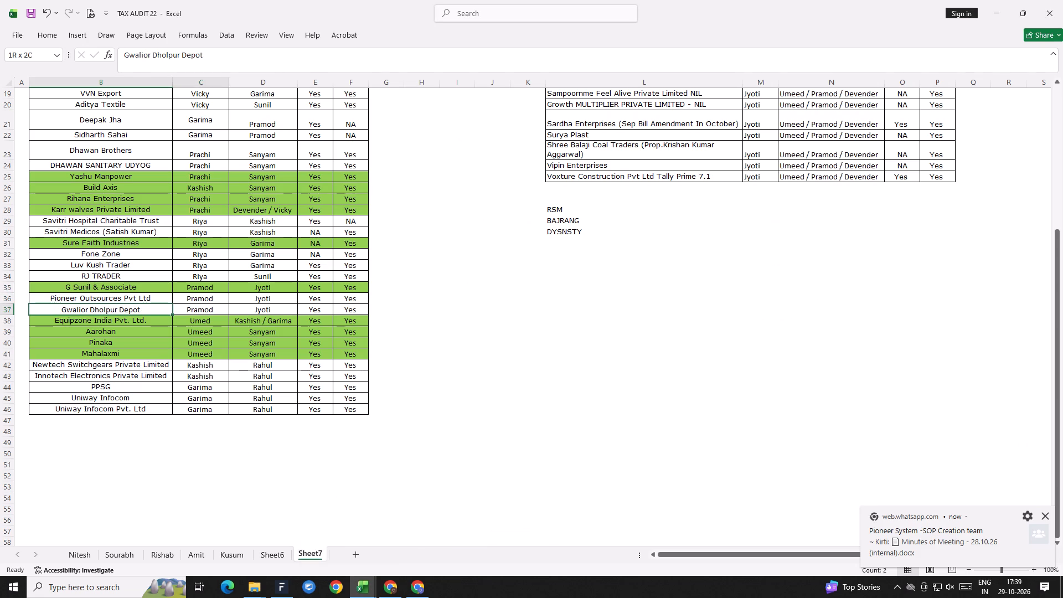
{"action": "key", "text": "shift+Right"}
{"action": "key", "text": "shift+Right"}
{"action": "key", "text": "shift+Right"}
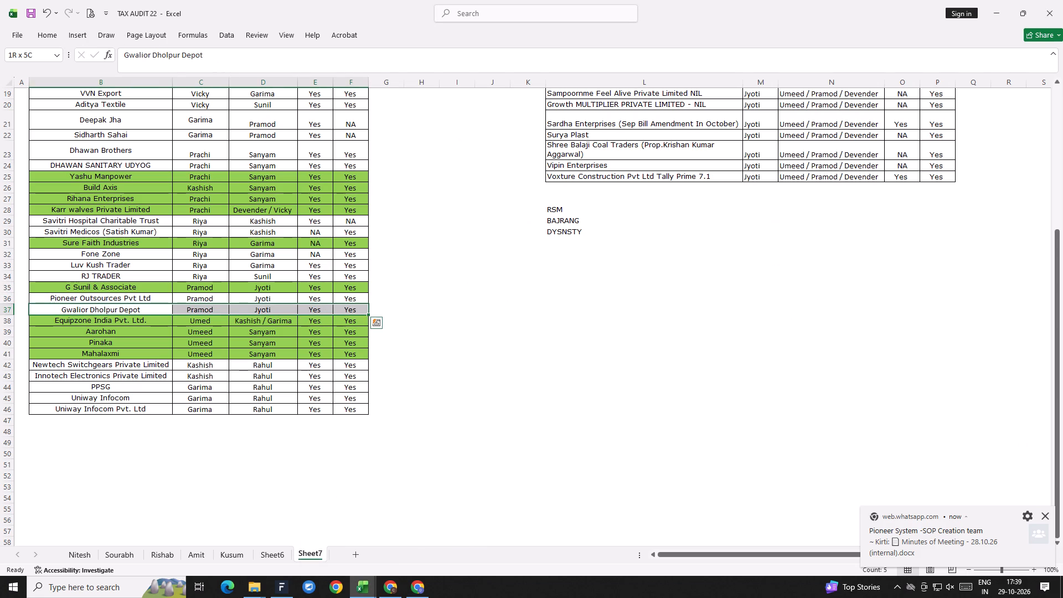
{"action": "left_click", "coordinate": [45, 42]}
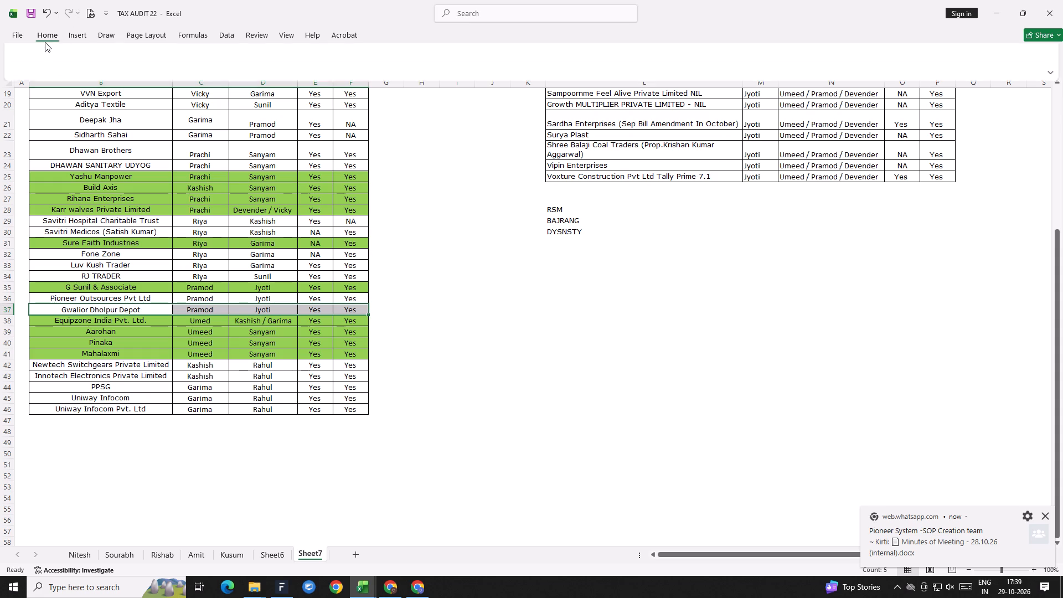
{"action": "left_click", "coordinate": [183, 74]}
Return to Facto's projects list, dismiss the WhatsApp notification and open the Sardha Enterprises project from page 2.
{"action": "key", "text": "alt+Tab"}
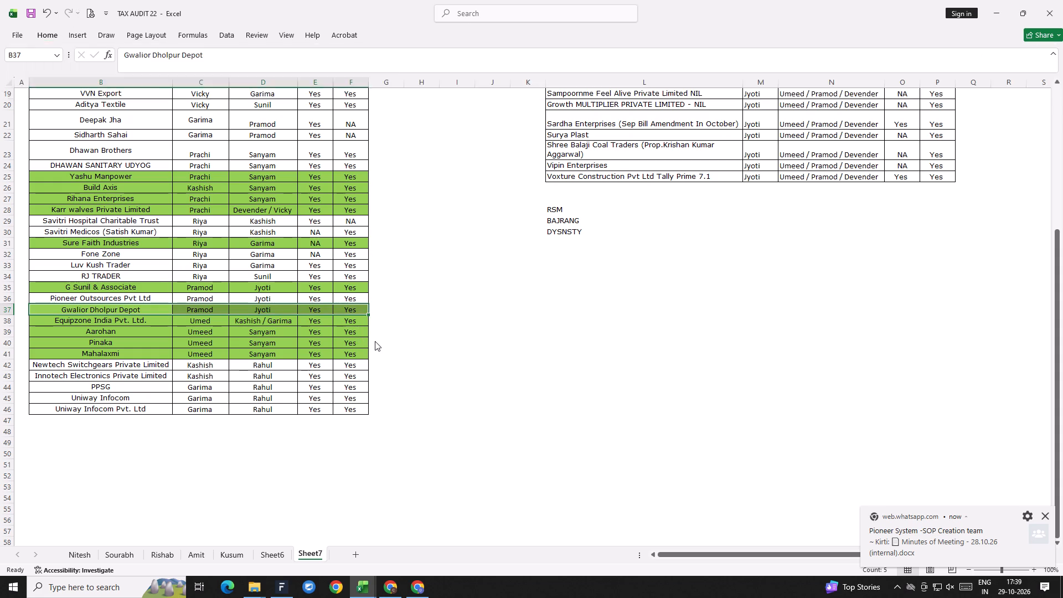
{"action": "key", "text": "alt+Tab"}
{"action": "key", "text": "alt+Tab"}
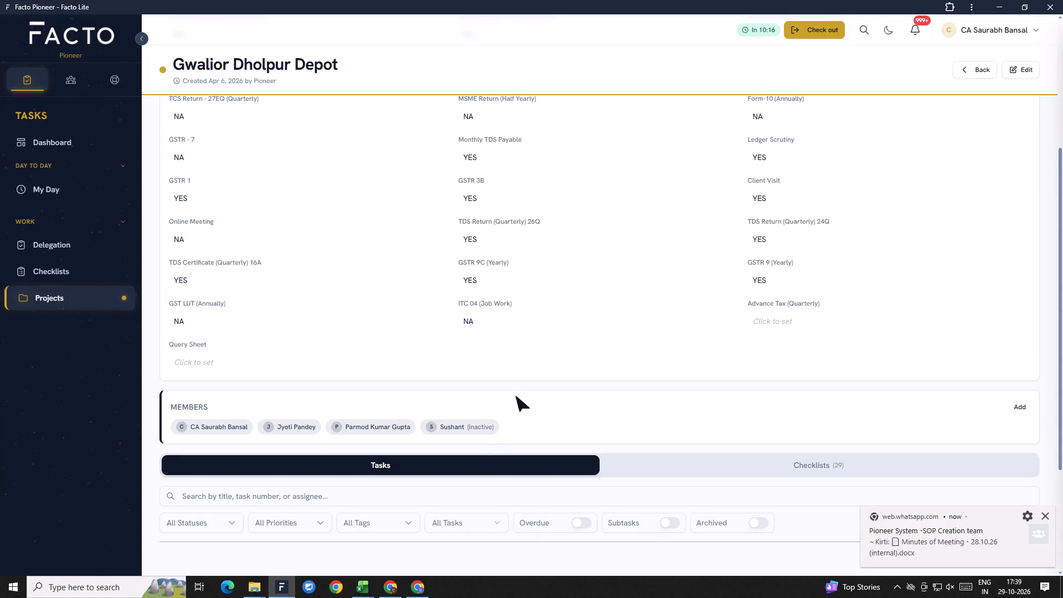
{"action": "left_click", "coordinate": [972, 71]}
{"action": "scroll", "coordinate": [782, 425], "scroll_direction": "down", "scroll_amount": 2}
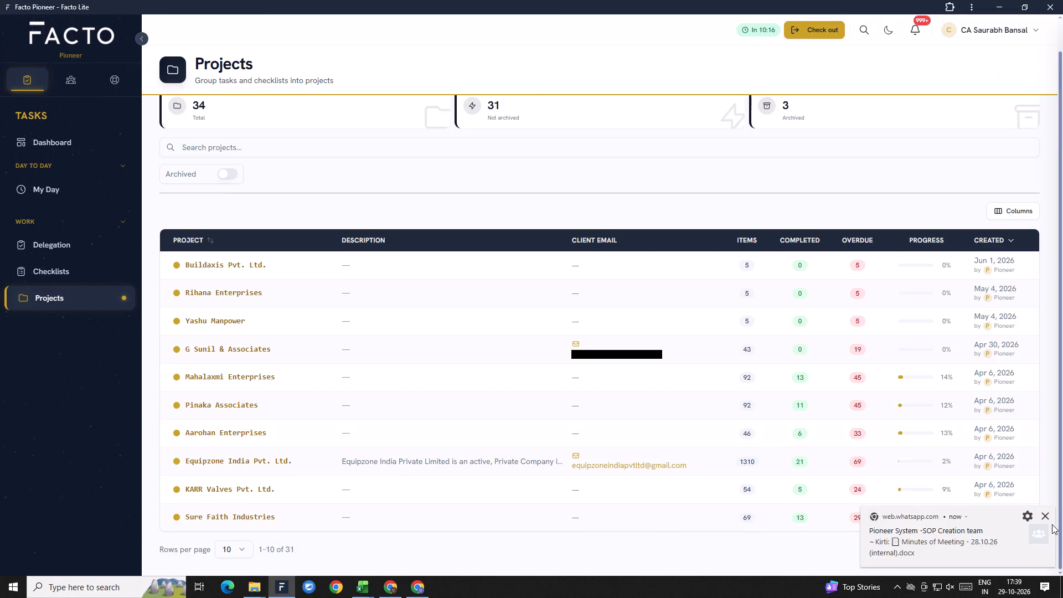
{"action": "left_click", "coordinate": [1041, 518]}
{"action": "left_click", "coordinate": [973, 551]}
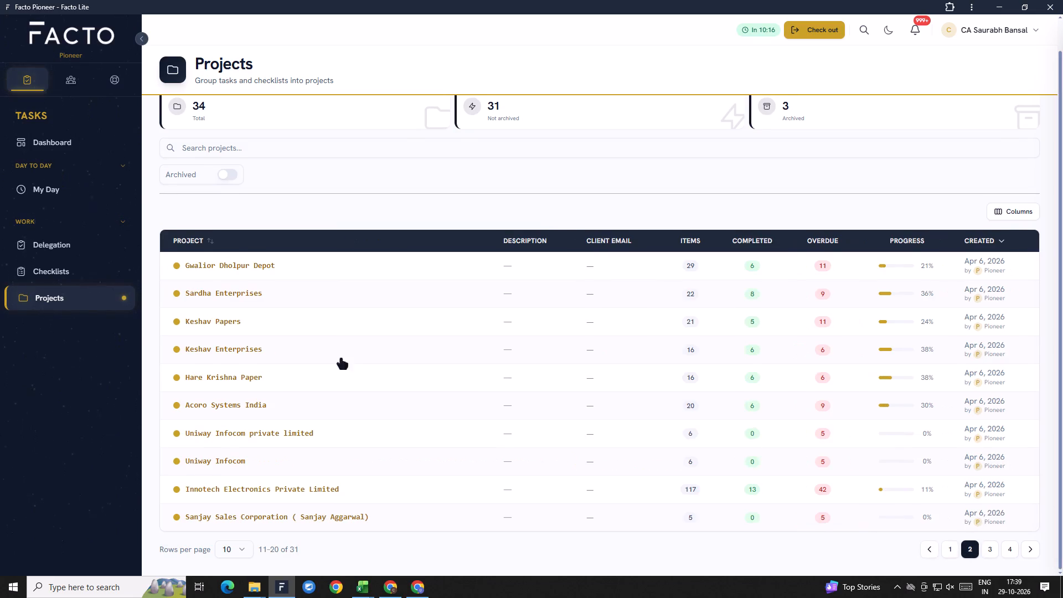
{"action": "left_click", "coordinate": [223, 296]}
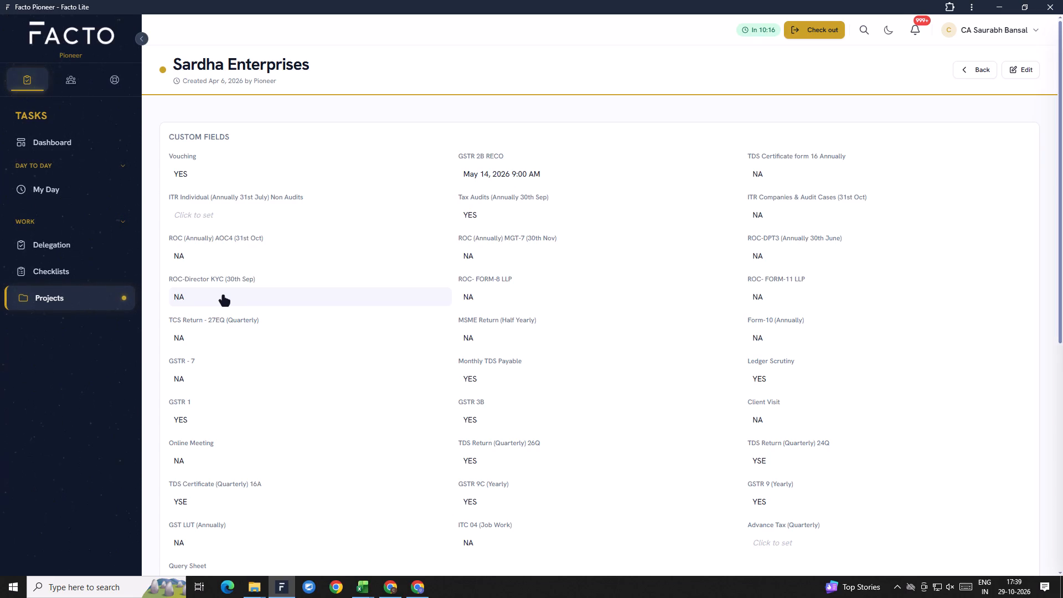
In Excel, search Sheet7 for "sar" and fill the Sardha Enterprises row, columns L to P, with green.
{"action": "key", "text": "alt+Tab"}
{"action": "left_click", "coordinate": [129, 286]}
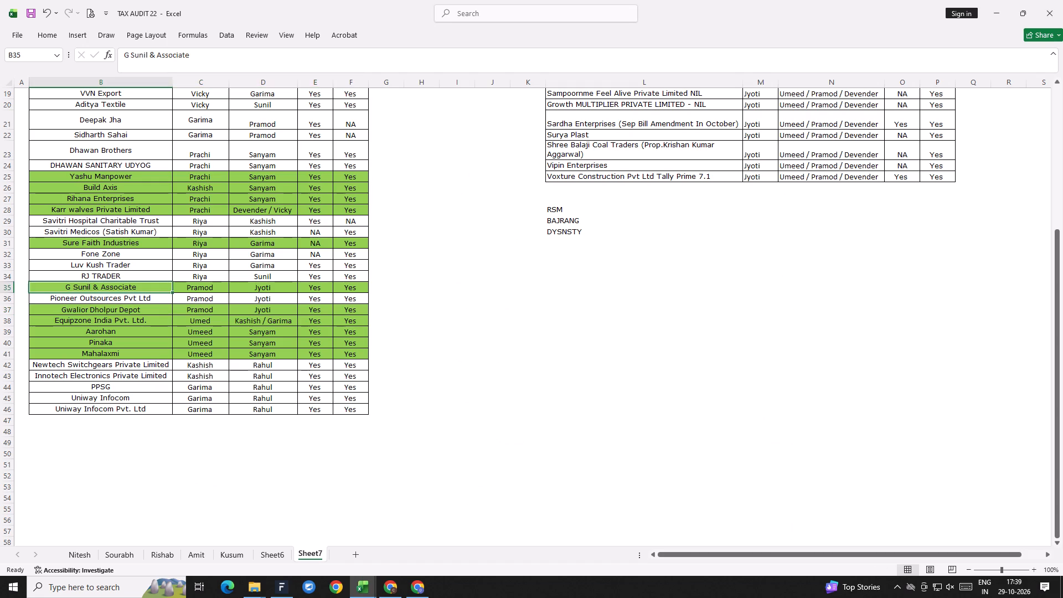
{"action": "key", "text": "ctrl+f"}
{"action": "type", "text": "sar"}
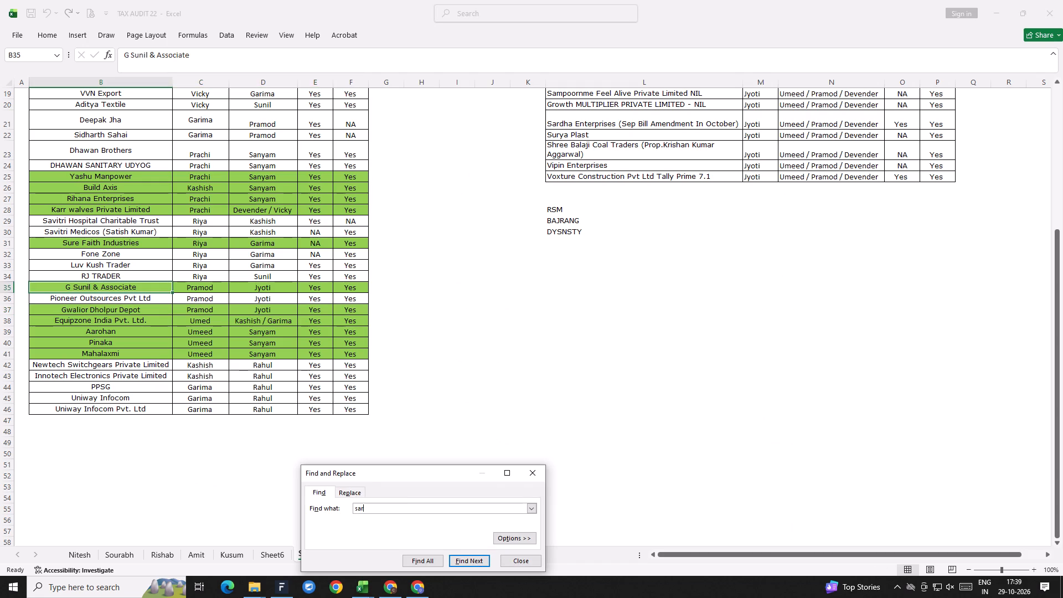
{"action": "key", "text": "Return"}
{"action": "key", "text": "Escape"}
{"action": "key", "text": "Down"}
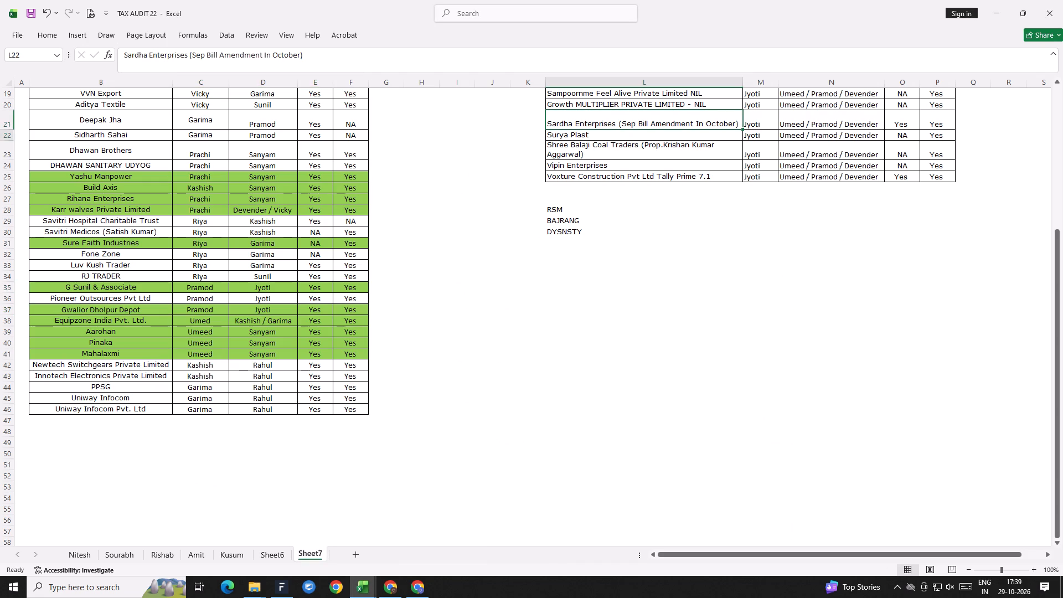
{"action": "key", "text": "Down"}
{"action": "key", "text": "Up"}
{"action": "key", "text": "Up"}
{"action": "key", "text": "shift+Right"}
{"action": "key", "text": "shift+Right"}
{"action": "key", "text": "shift+Right"}
{"action": "key", "text": "shift+Right"}
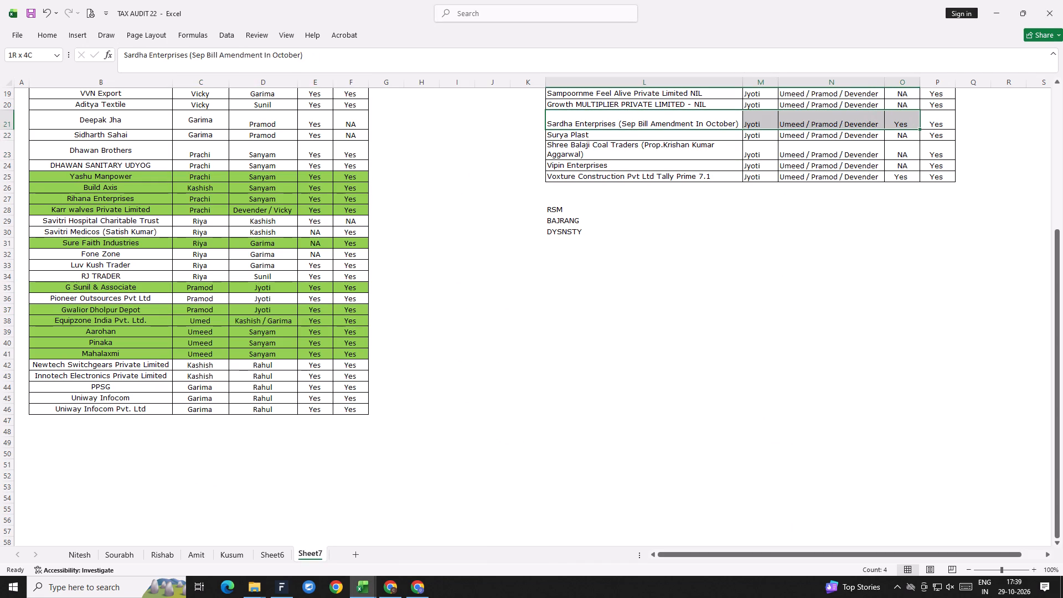
{"action": "left_click", "coordinate": [49, 34]}
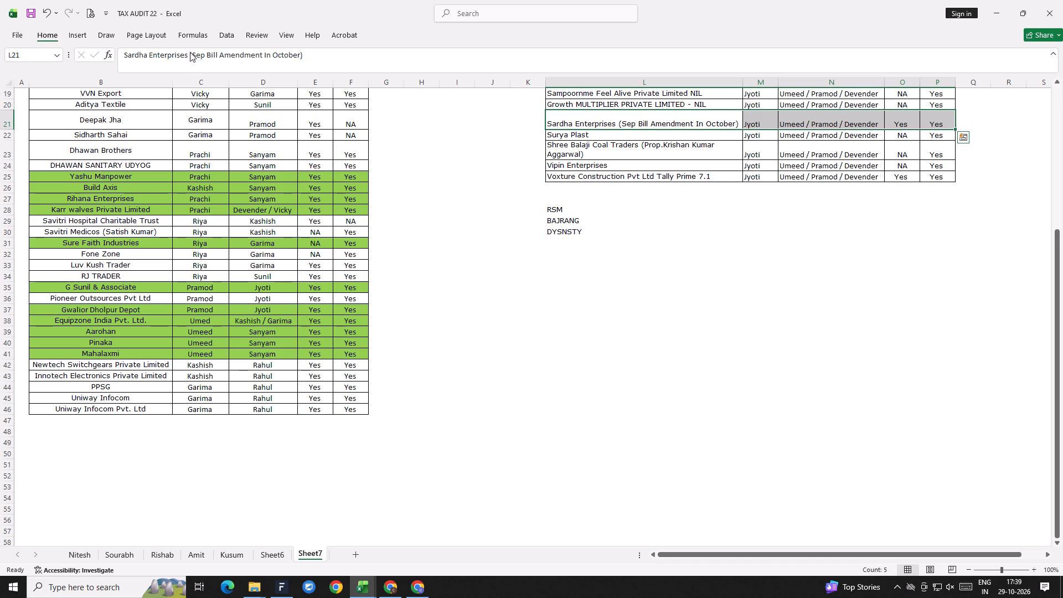
{"action": "left_click", "coordinate": [193, 73]}
{"action": "left_click", "coordinate": [570, 389]}
Compare the Sardha Enterprises project's members in Facto with the staff assigned to it in Sheet7.
{"action": "key", "text": "alt+Tab"}
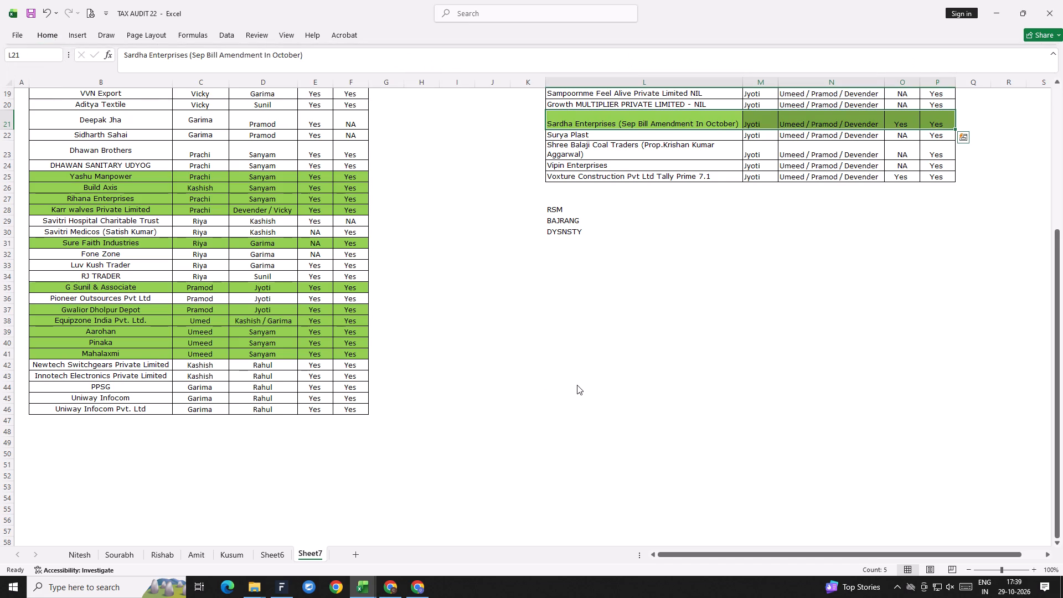
{"action": "scroll", "coordinate": [433, 327], "scroll_direction": "down", "scroll_amount": 4}
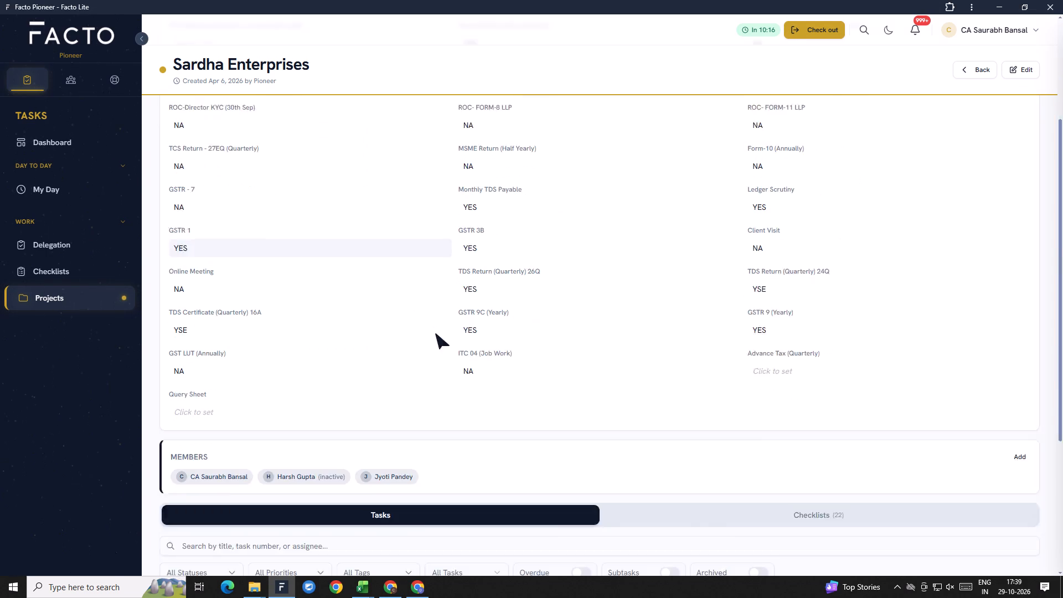
{"action": "scroll", "coordinate": [436, 334], "scroll_direction": "down", "scroll_amount": 4}
{"action": "scroll", "coordinate": [593, 241], "scroll_direction": "up", "scroll_amount": 3}
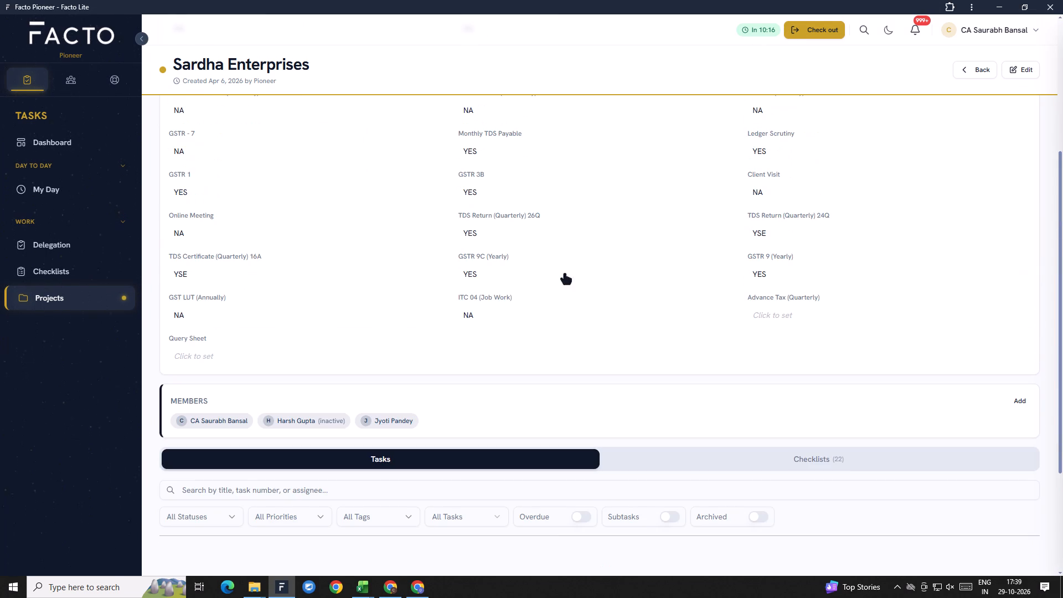
{"action": "scroll", "coordinate": [68, 323], "scroll_direction": "down", "scroll_amount": 2}
{"action": "key", "text": "alt+Tab"}
{"action": "scroll", "coordinate": [612, 291], "scroll_direction": "up", "scroll_amount": 3}
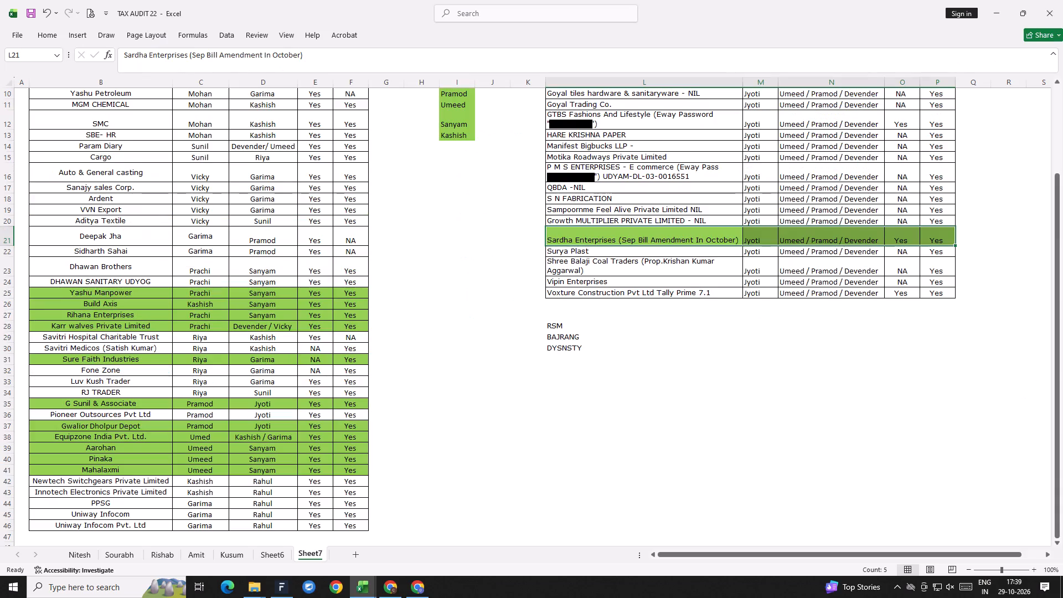
{"action": "key", "text": "alt+Tab"}
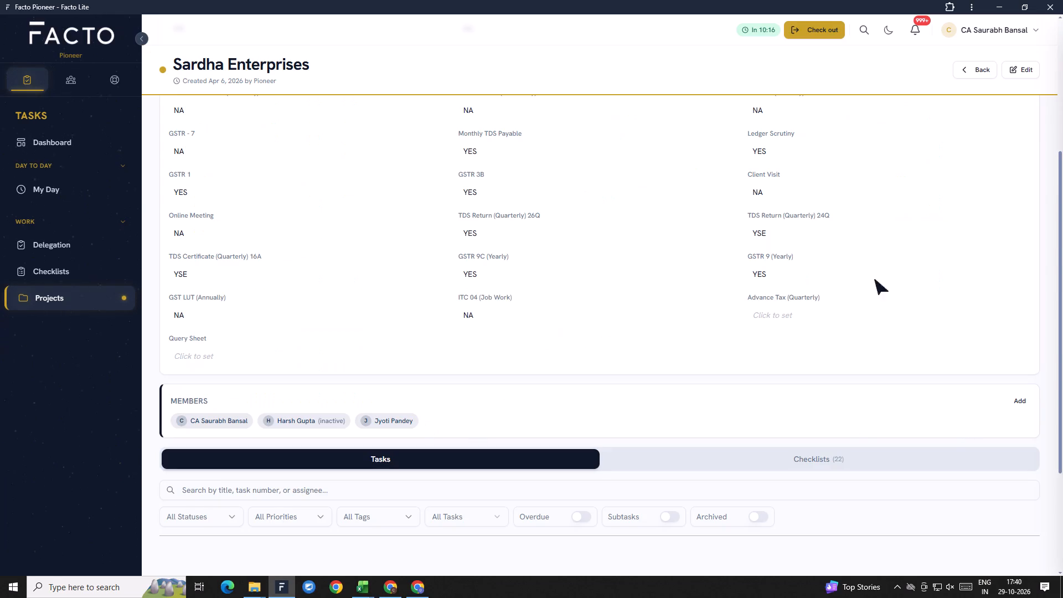
Return to Facto's projects list and open the Keshav Papers project from page 2 to review its members.
{"action": "left_click", "coordinate": [980, 72]}
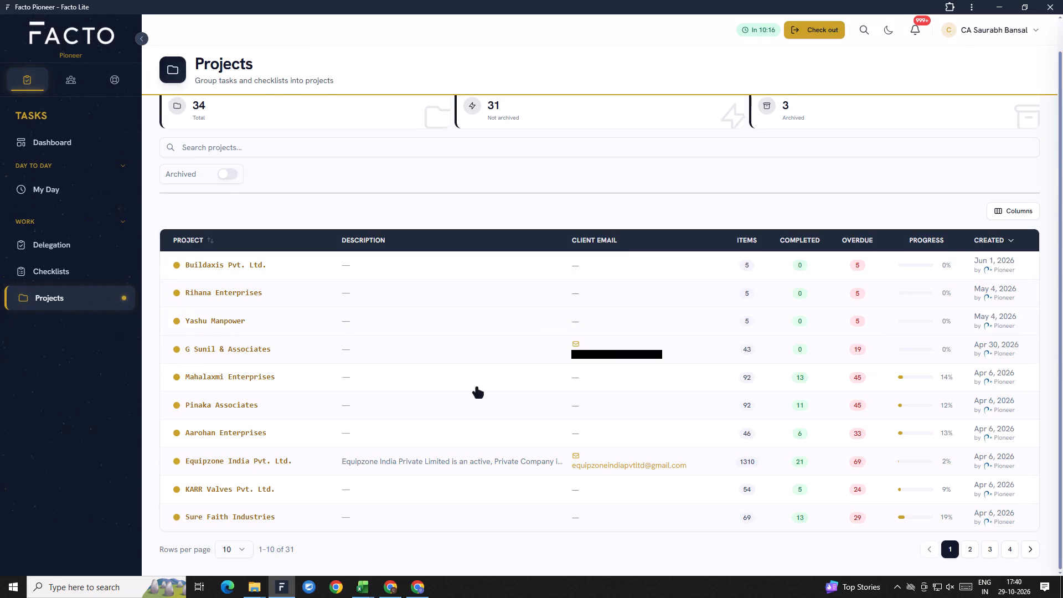
{"action": "left_click", "coordinate": [969, 553]}
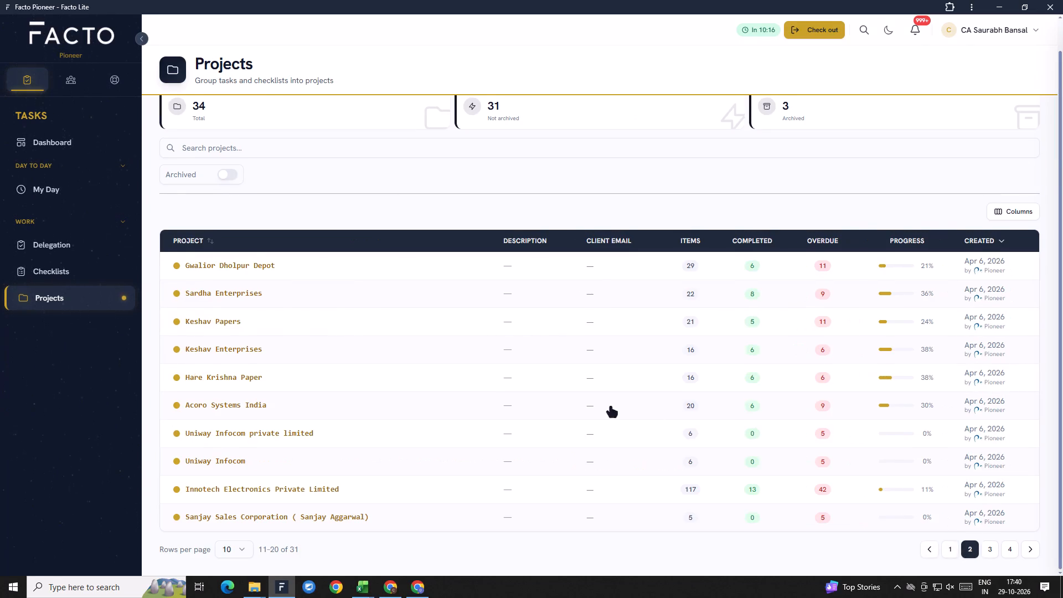
{"action": "left_click", "coordinate": [219, 329]}
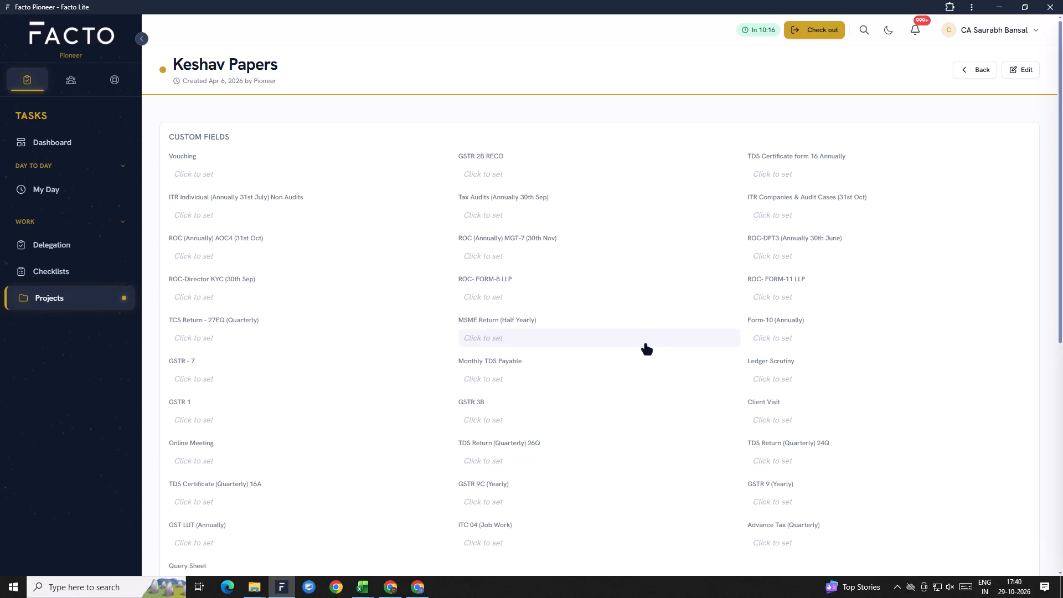
{"action": "scroll", "coordinate": [564, 366], "scroll_direction": "down", "scroll_amount": 4}
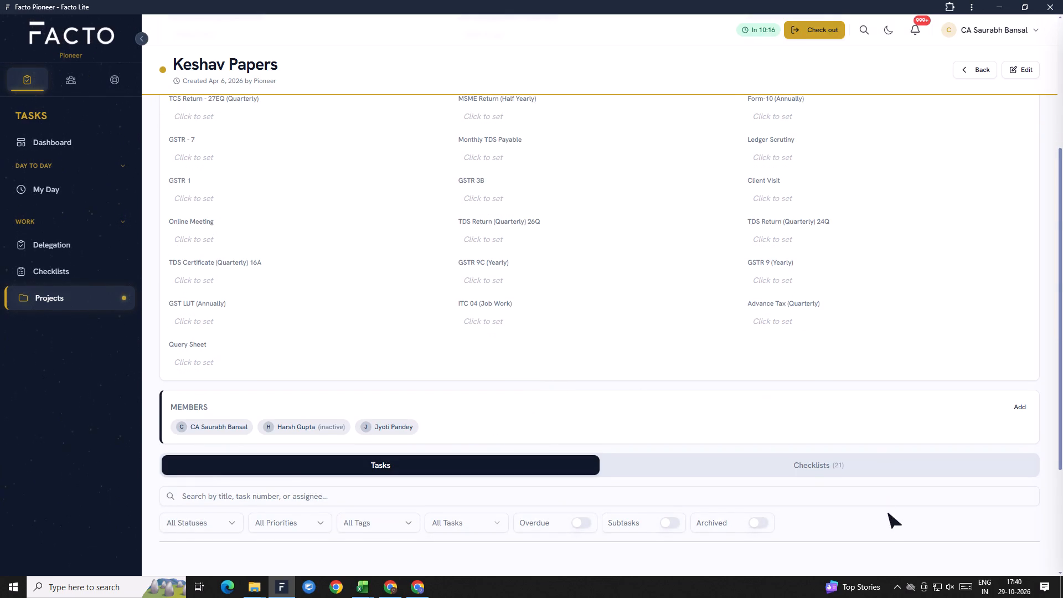
In Excel, search Sheet7 for "kesh" and "kes", and scan both client lists for Keshav Papers.
{"action": "key", "text": "alt+Tab"}
{"action": "left_click", "coordinate": [633, 398]}
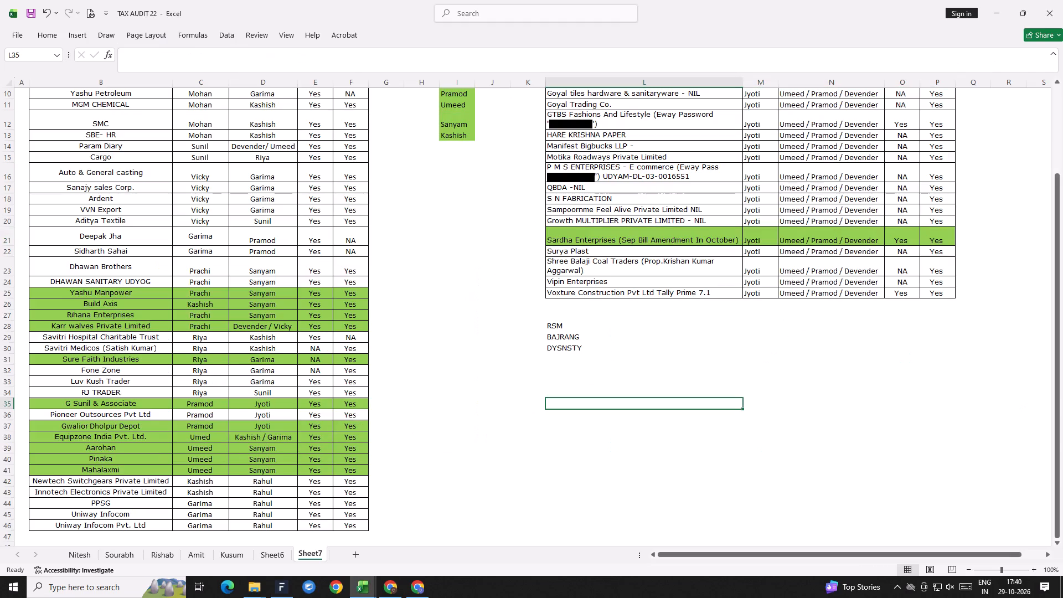
{"action": "key", "text": "ctrl+f"}
{"action": "type", "text": "kesh"}
{"action": "key", "text": "Return"}
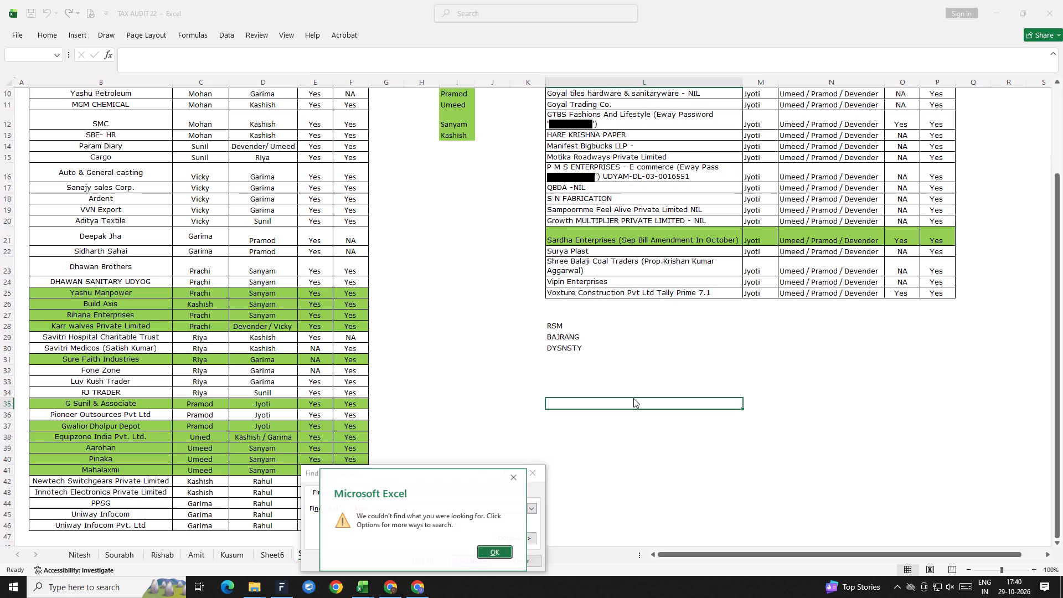
{"action": "key", "text": "Escape"}
{"action": "key", "text": "BackSpace"}
{"action": "key", "text": "Return"}
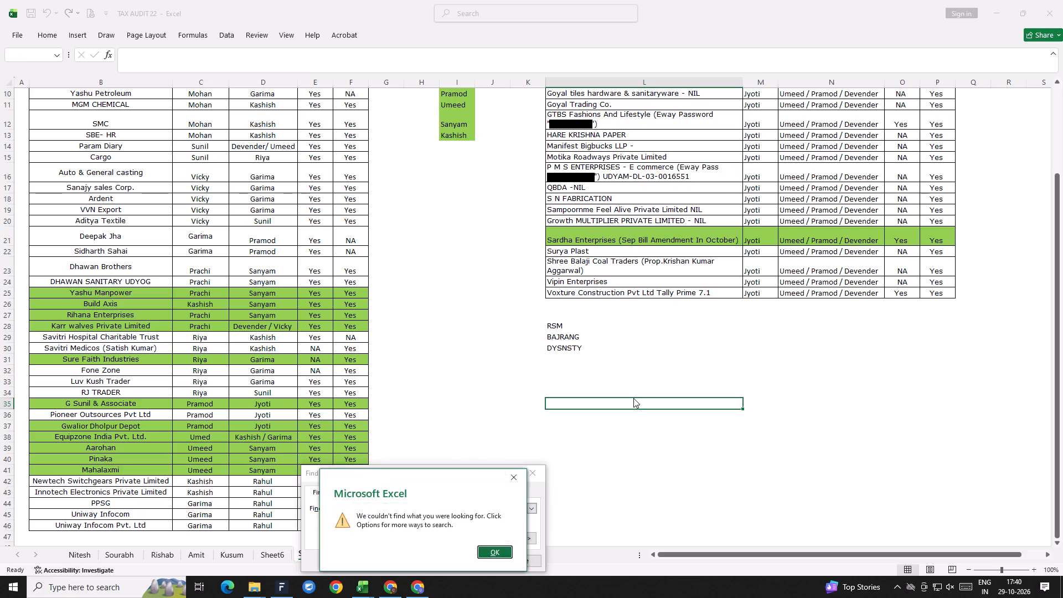
{"action": "key", "text": "Escape"}
{"action": "key", "text": "Escape"}
{"action": "scroll", "coordinate": [601, 312], "scroll_direction": "up", "scroll_amount": 5}
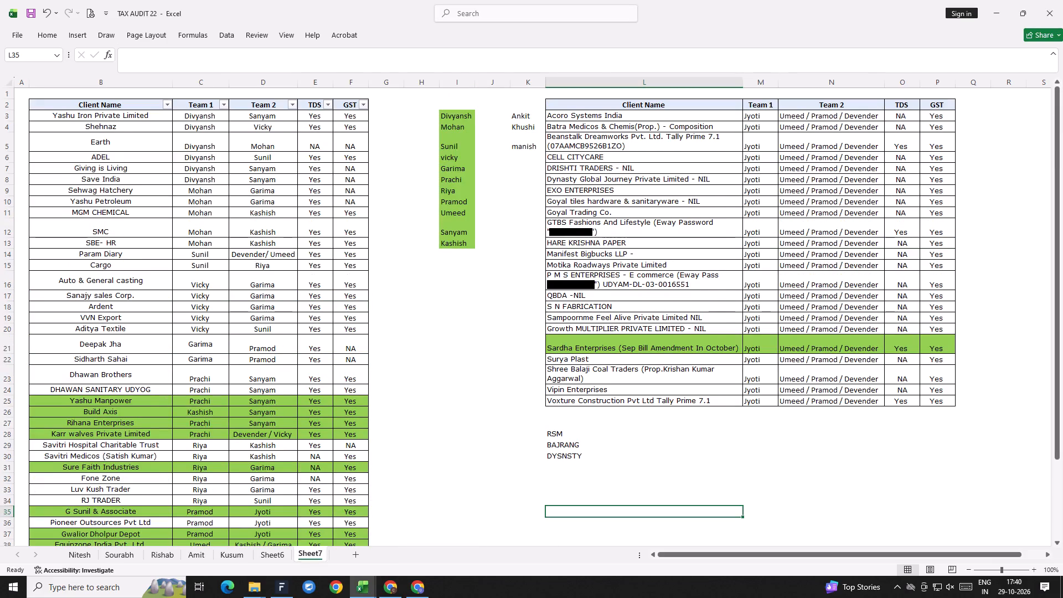
{"action": "scroll", "coordinate": [184, 381], "scroll_direction": "down", "scroll_amount": 3}
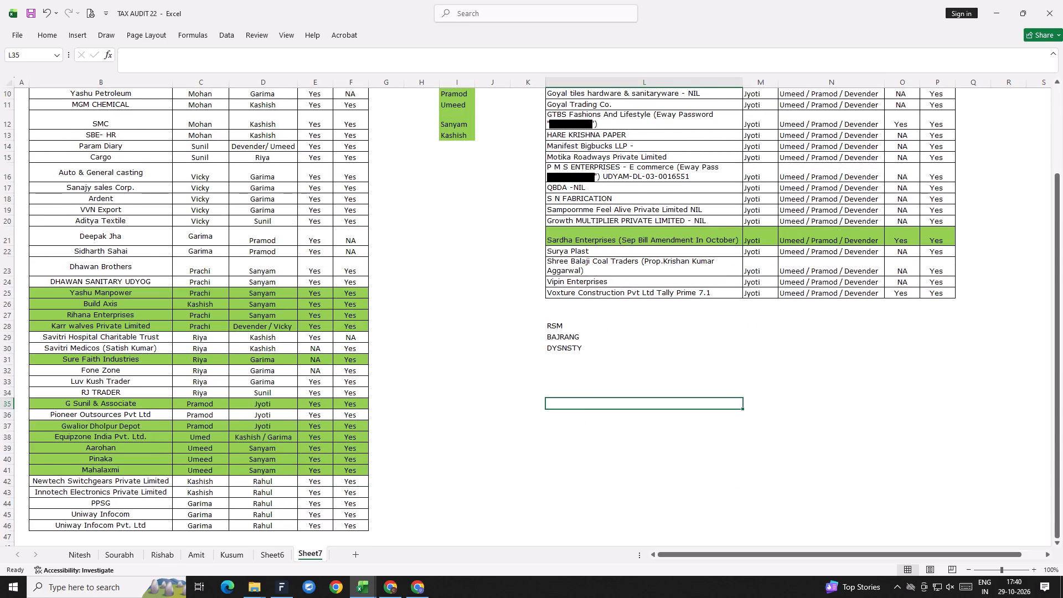
{"action": "scroll", "coordinate": [456, 271], "scroll_direction": "up", "scroll_amount": 4}
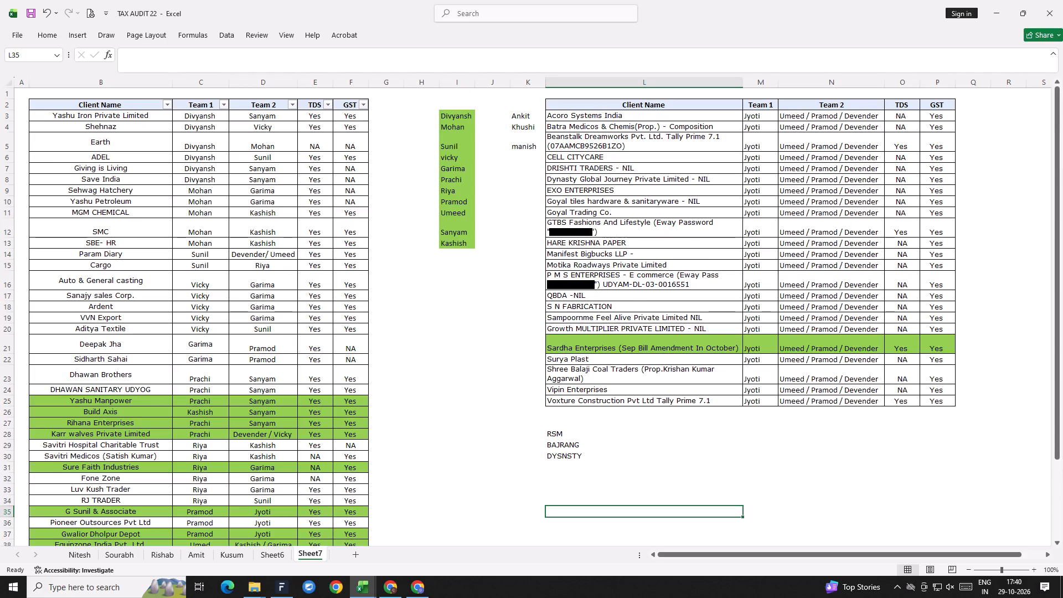
{"action": "scroll", "coordinate": [456, 271], "scroll_direction": "up", "scroll_amount": 1}
Search Sheet7 for "dim" and look through the second client list for a matching client.
{"action": "left_click", "coordinate": [528, 304]}
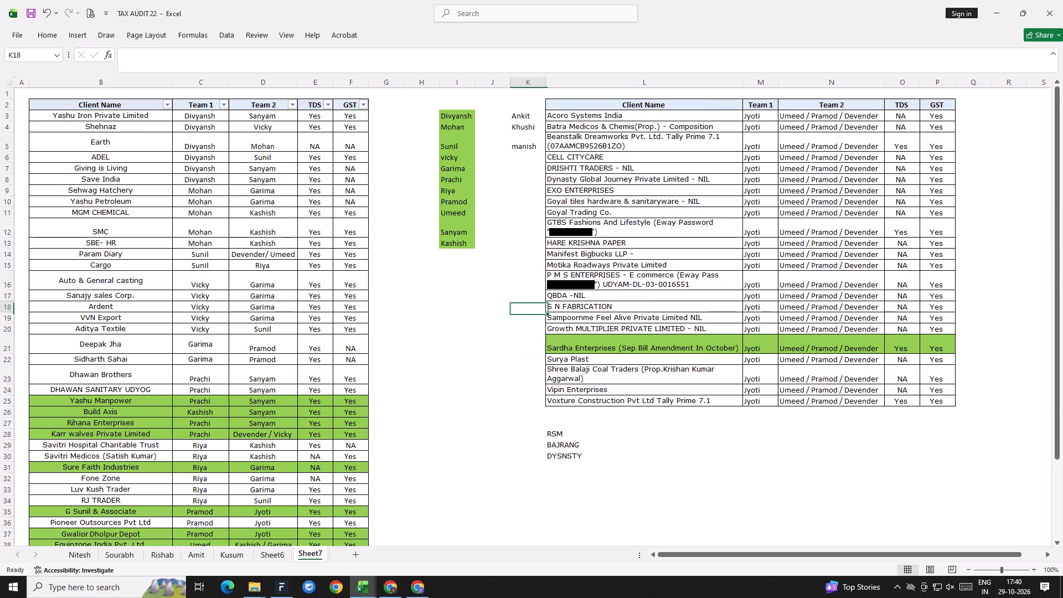
{"action": "key", "text": "ctrl+d"}
{"action": "key", "text": "Escape"}
{"action": "key", "text": "ctrl+f"}
{"action": "type", "text": "dim"}
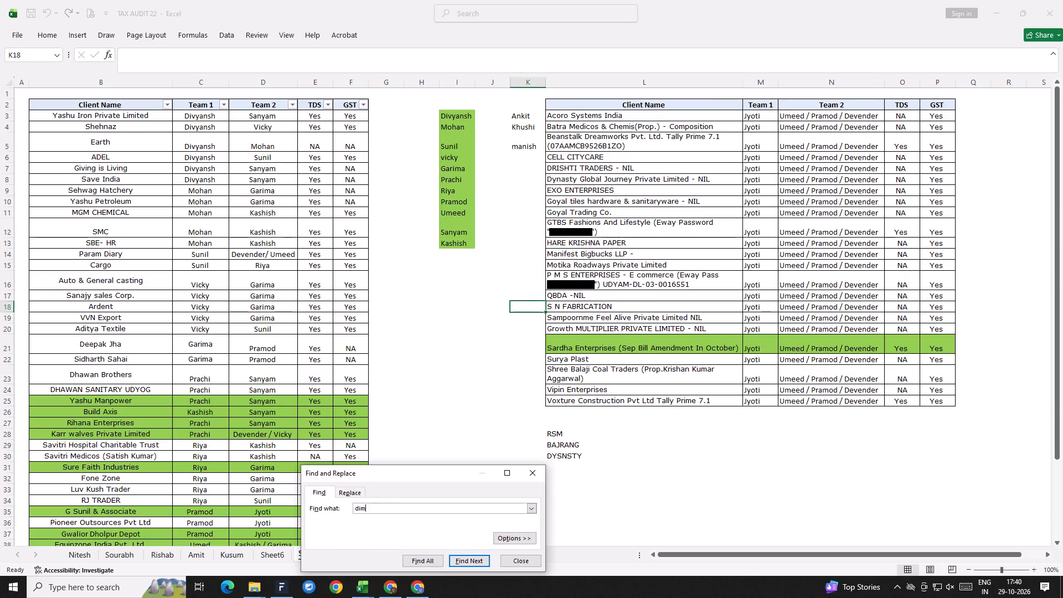
{"action": "key", "text": "Return"}
{"action": "key", "text": "Return"}
{"action": "key", "text": "Escape"}
{"action": "key", "text": "Escape"}
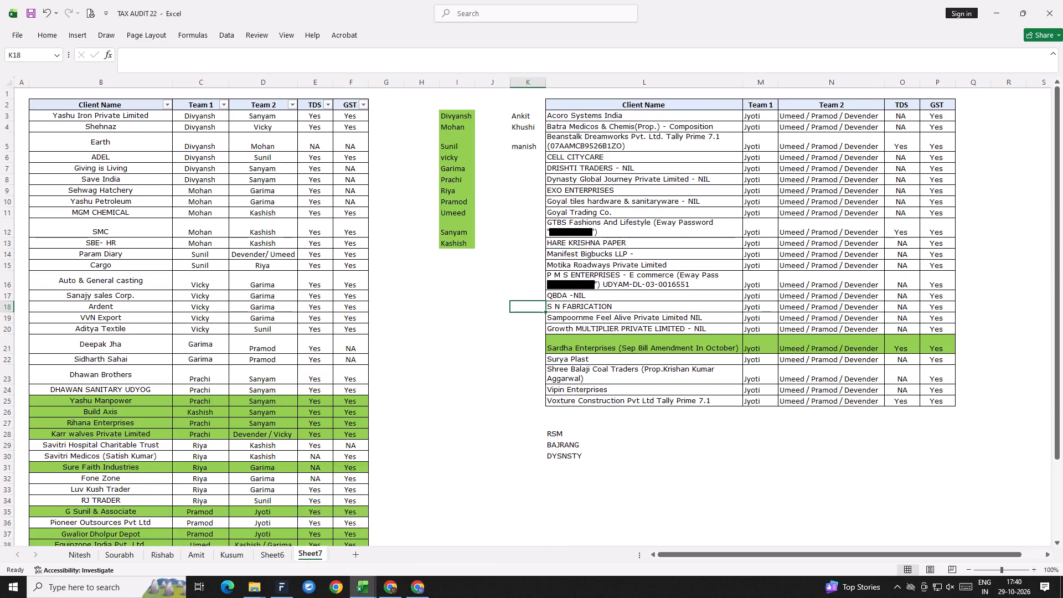
{"action": "scroll", "coordinate": [589, 252], "scroll_direction": "down", "scroll_amount": 2}
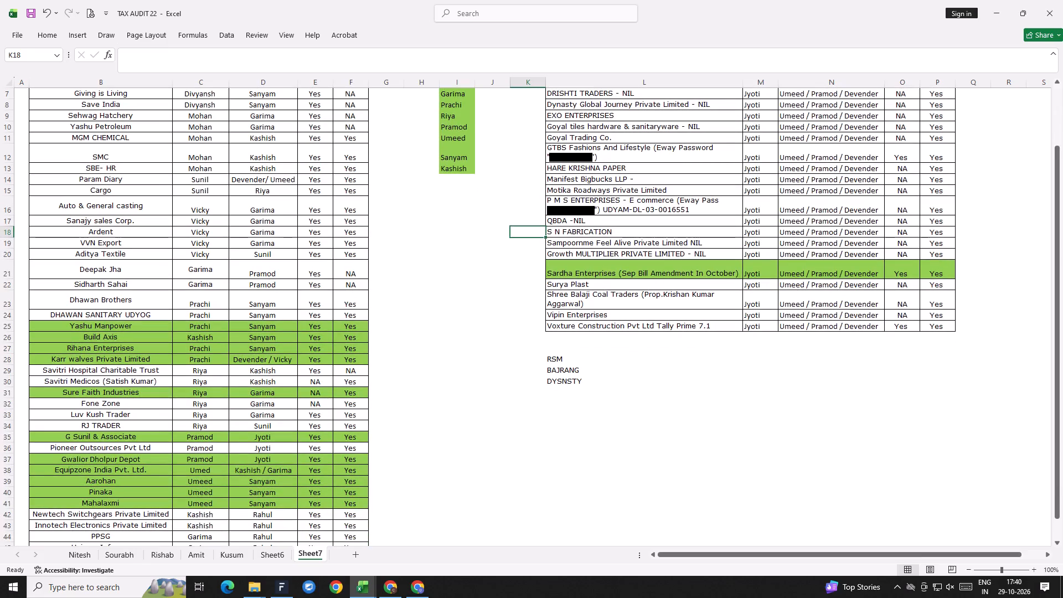
{"action": "left_click", "coordinate": [573, 330]}
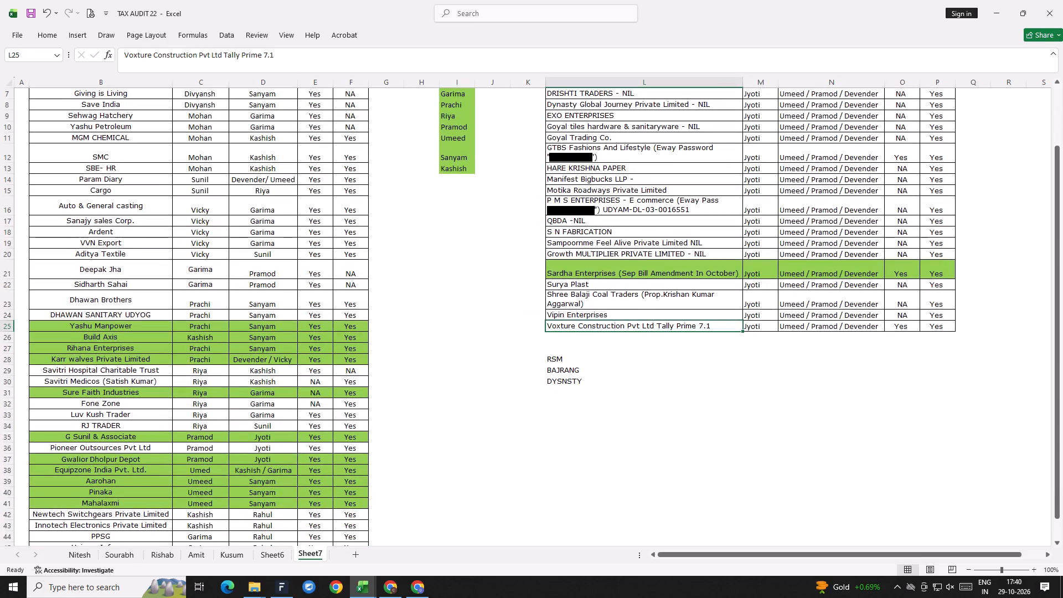
{"action": "scroll", "coordinate": [648, 313], "scroll_direction": "up", "scroll_amount": 3}
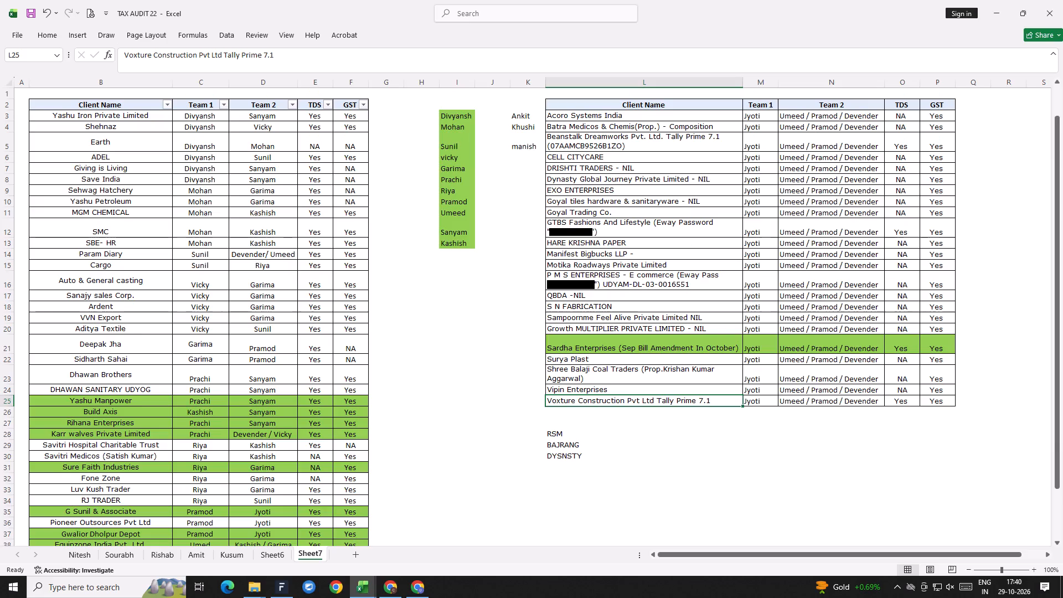
{"action": "left_click", "coordinate": [604, 200]}
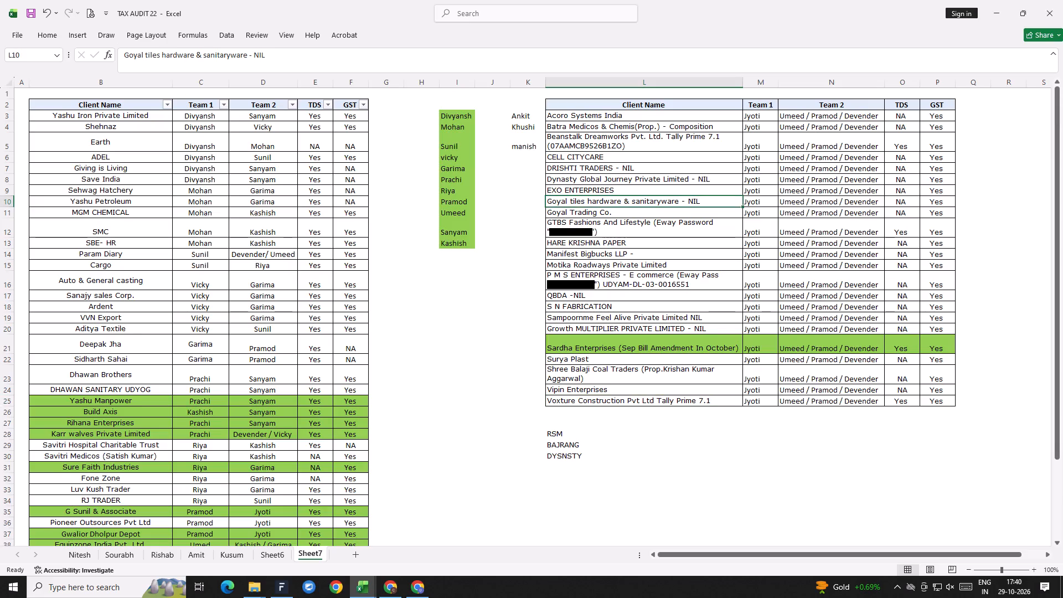
{"action": "scroll", "coordinate": [491, 357], "scroll_direction": "down", "scroll_amount": 3}
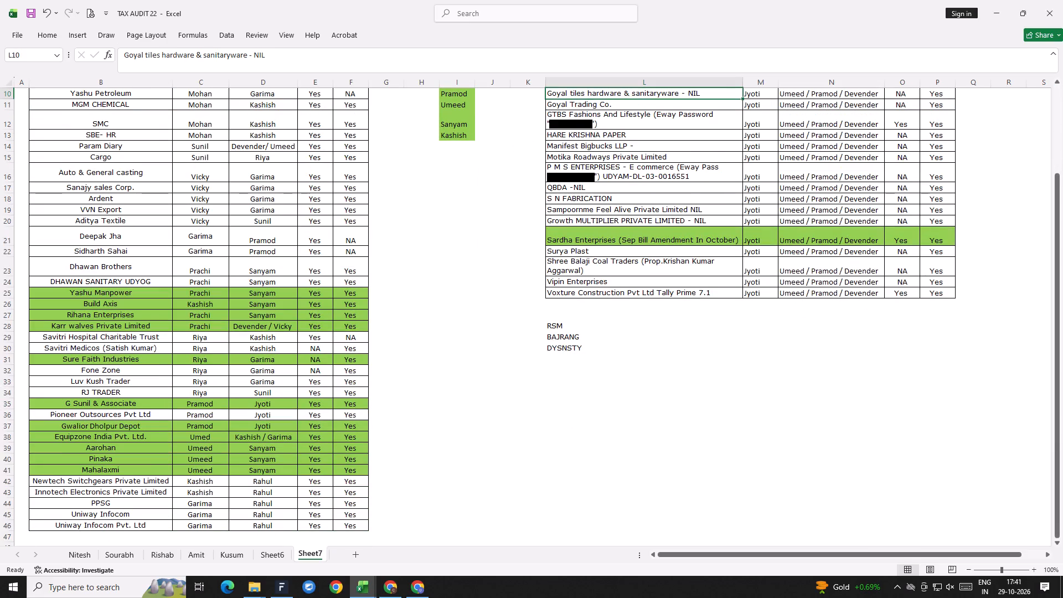
Search Sheet7 for "kes" again.
{"action": "left_click", "coordinate": [523, 415]}
{"action": "key", "text": "ctrl+f"}
{"action": "type", "text": "kes"}
{"action": "key", "text": "Return"}
{"action": "key", "text": "Return"}
{"action": "key", "text": "Escape"}
{"action": "key", "text": "Escape"}
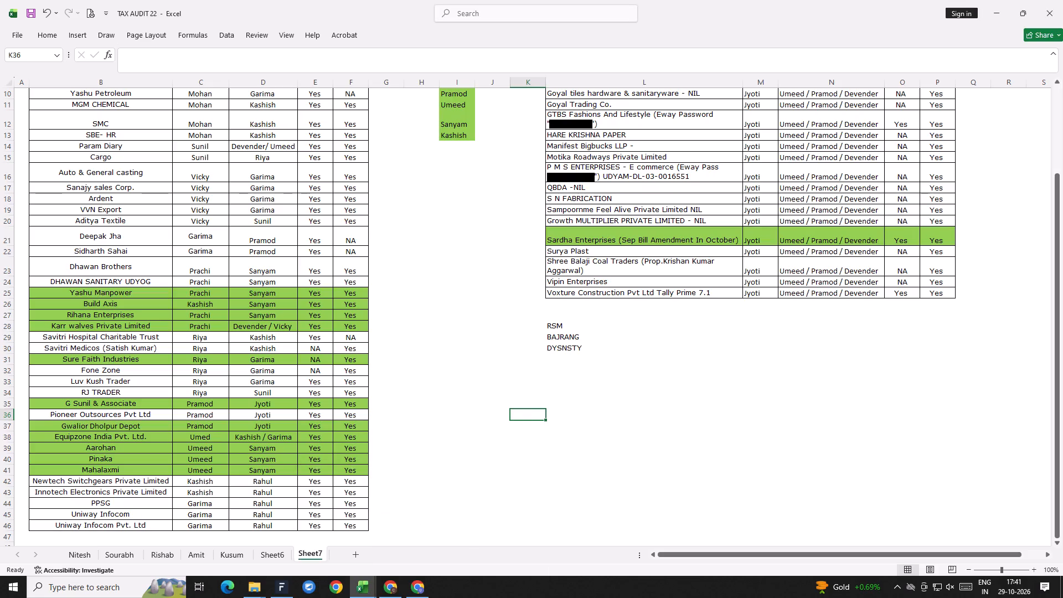
{"action": "key", "text": "Escape"}
Delete the RSM, BAJRANG and DYSNSTY entries beneath the second client list in column L.
{"action": "left_click", "coordinate": [595, 288]}
{"action": "key", "text": "Down"}
{"action": "key", "text": "Down"}
{"action": "key", "text": "Down"}
{"action": "key", "text": "shift+Down"}
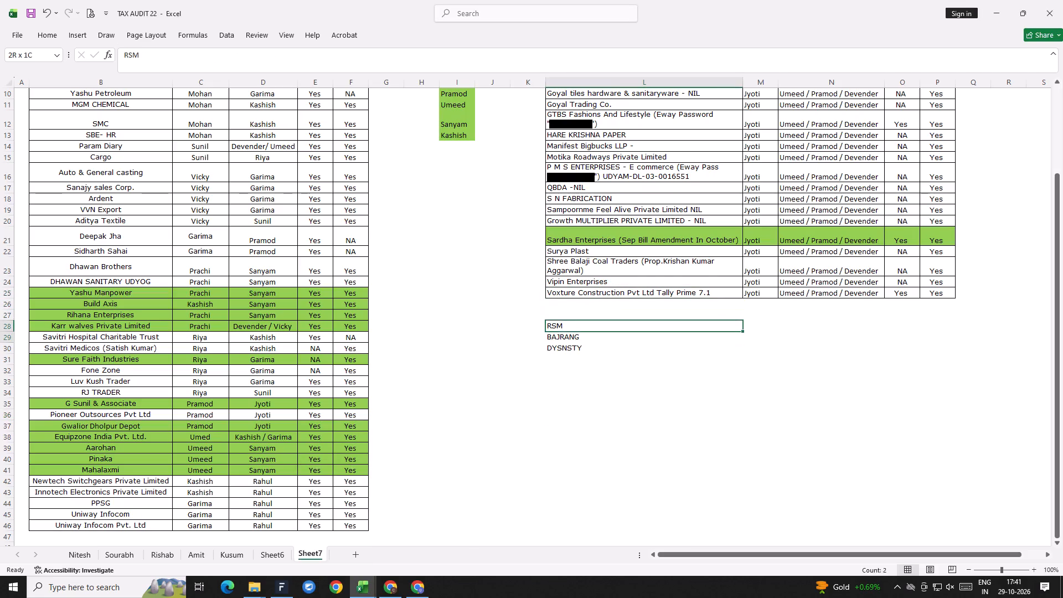
{"action": "key", "text": "shift+Down"}
{"action": "key", "text": "Delete"}
Apply all borders to row 26, columns L to P, directly beneath the Voxture Construction row.
{"action": "key", "text": "Up"}
{"action": "key", "text": "Up"}
{"action": "key", "text": "Up"}
{"action": "key", "text": "Down"}
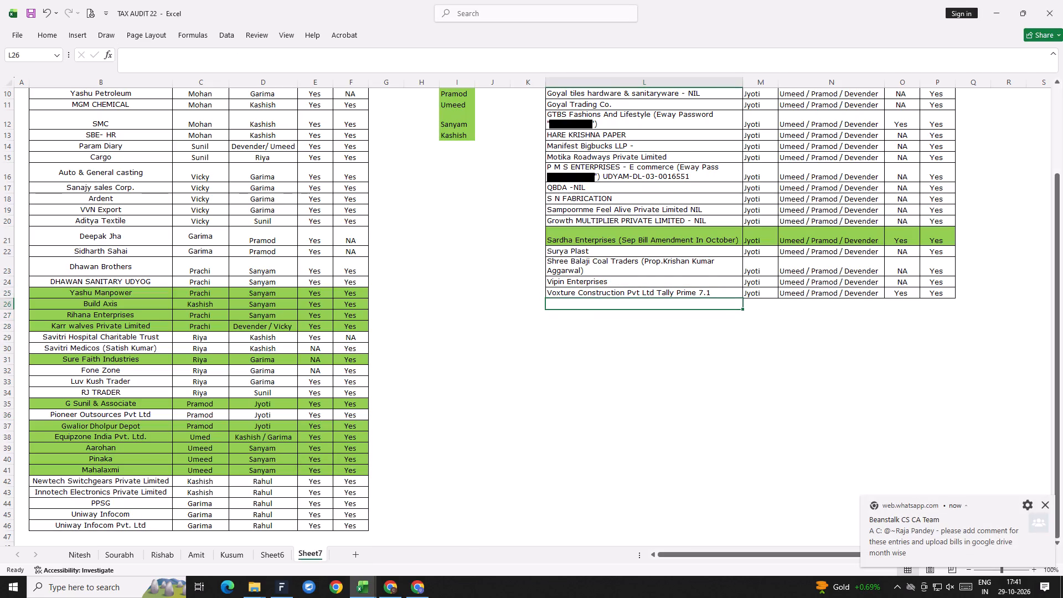
{"action": "key", "text": "shift+Right"}
{"action": "key", "text": "shift+Right"}
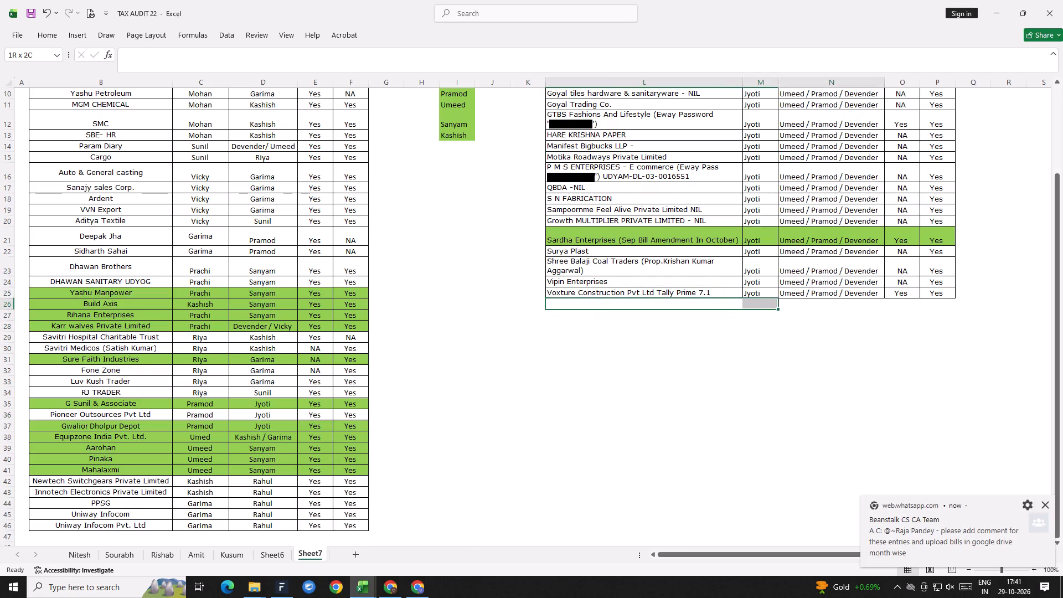
{"action": "key", "text": "shift+Right"}
{"action": "key", "text": "shift+Right"}
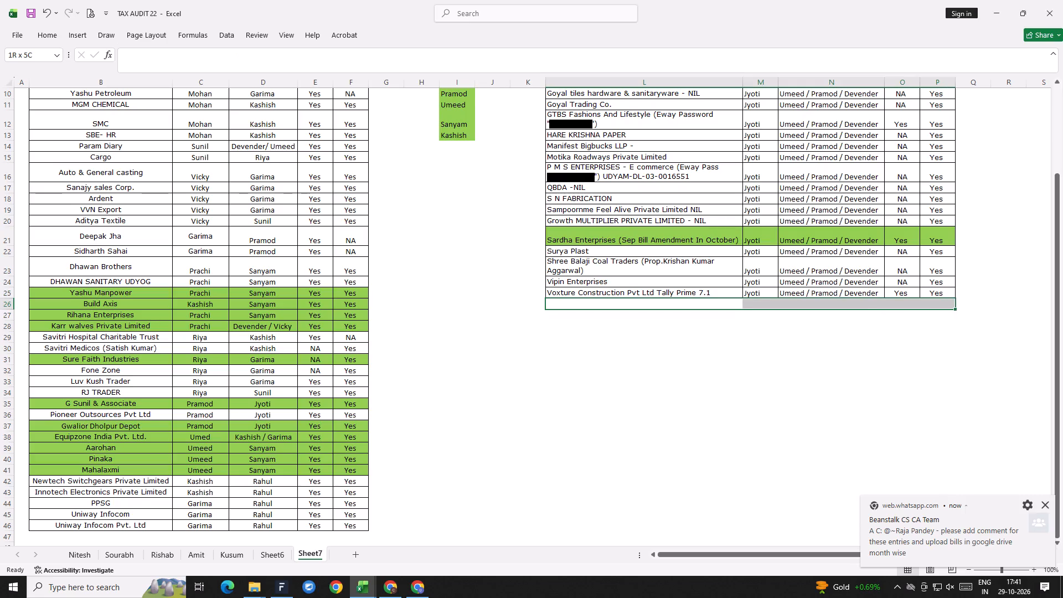
{"action": "key", "text": "alt+h"}
{"action": "key", "text": "alt+b"}
{"action": "key", "text": "alt+a"}
{"action": "key", "text": "Escape"}
{"action": "key", "text": "Down"}
{"action": "key", "text": "Up"}
{"action": "key", "text": "Up"}
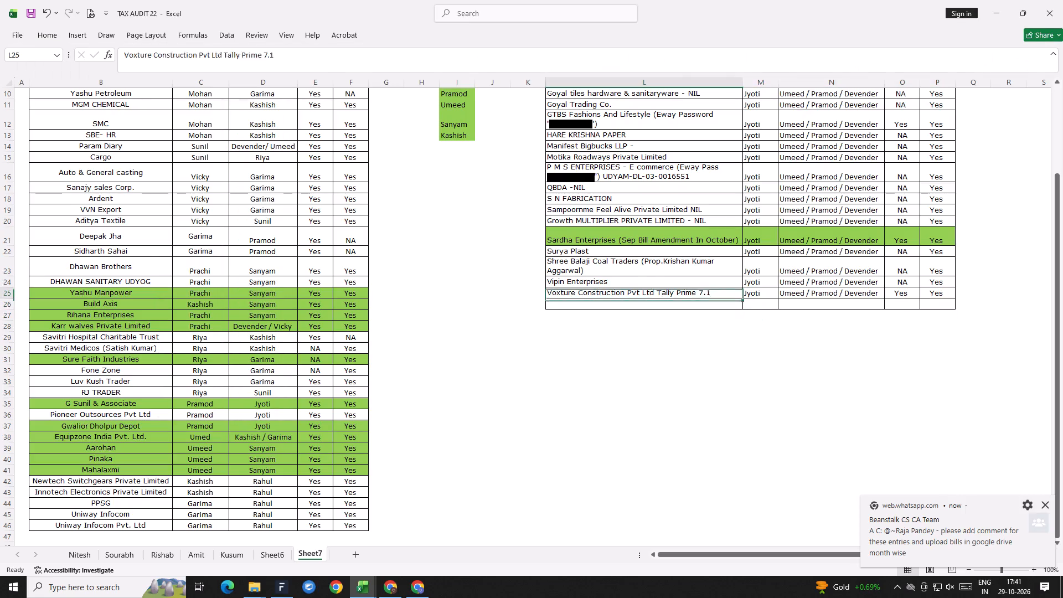
Examine the client names and team assignments in both Sheet7 lists, comparing highlighted and unhighlighted rows.
{"action": "key", "text": "Left"}
{"action": "key", "text": "Left"}
{"action": "key", "text": "Left"}
{"action": "key", "text": "Left"}
{"action": "key", "text": "Left"}
{"action": "key", "text": "Down"}
{"action": "key", "text": "Down"}
{"action": "key", "text": "Down"}
{"action": "key", "text": "Left"}
{"action": "key", "text": "Down"}
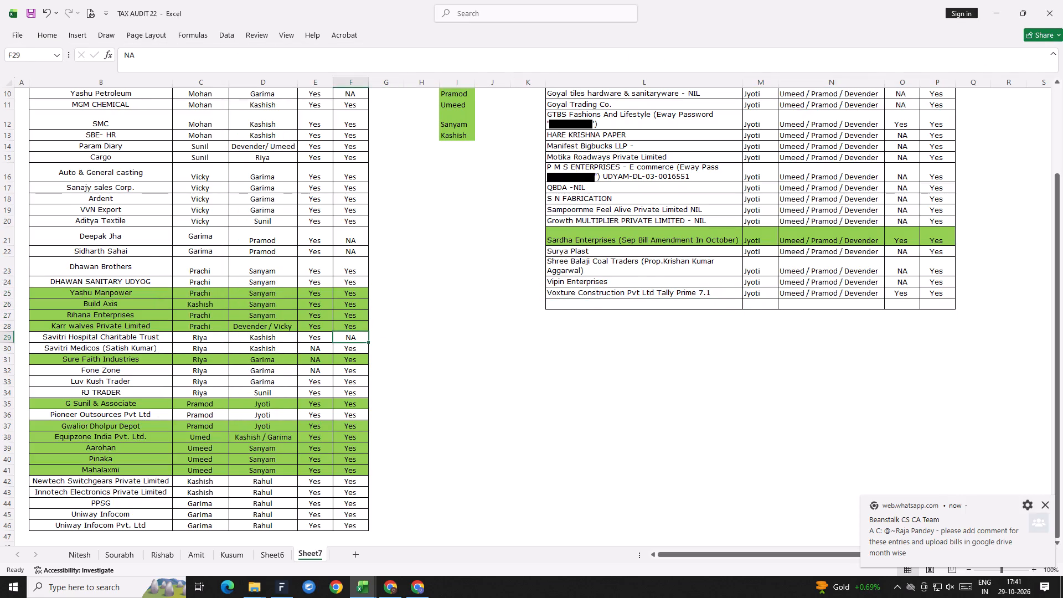
{"action": "scroll", "coordinate": [142, 470], "scroll_direction": "up", "scroll_amount": 3}
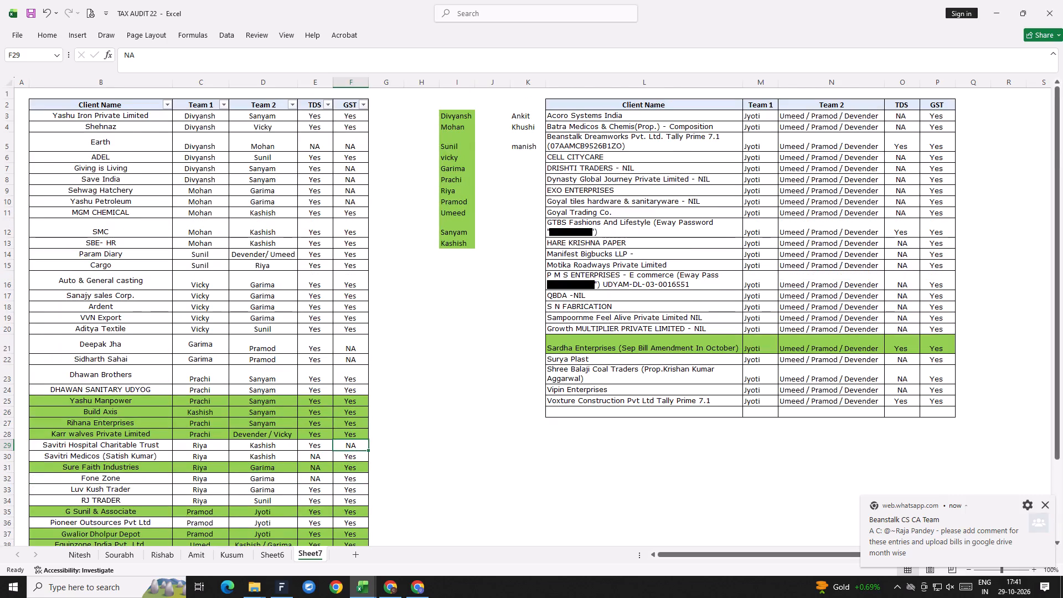
{"action": "scroll", "coordinate": [220, 438], "scroll_direction": "down", "scroll_amount": 3}
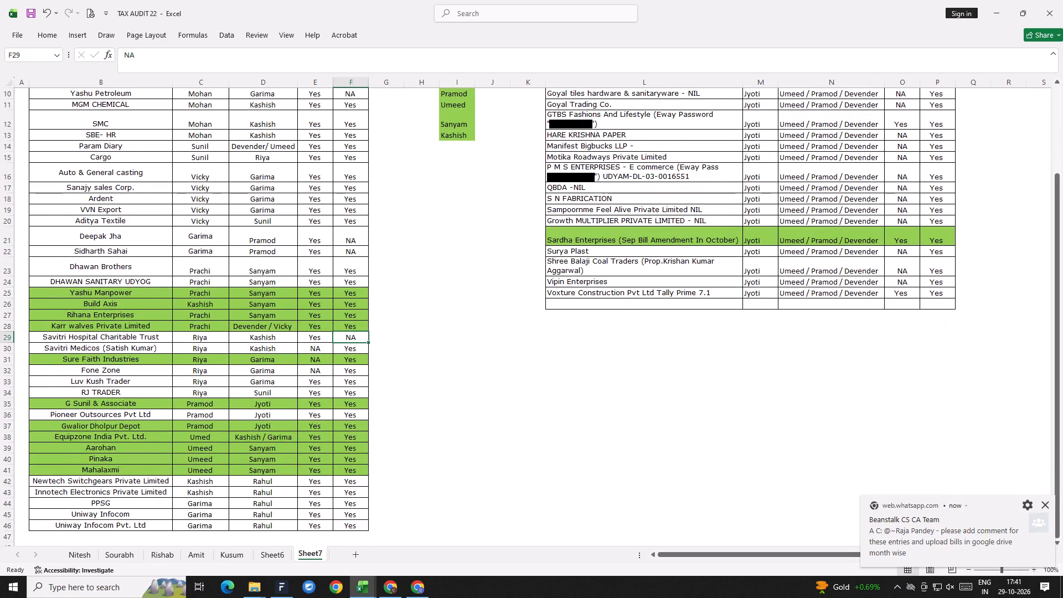
{"action": "scroll", "coordinate": [170, 476], "scroll_direction": "up", "scroll_amount": 5}
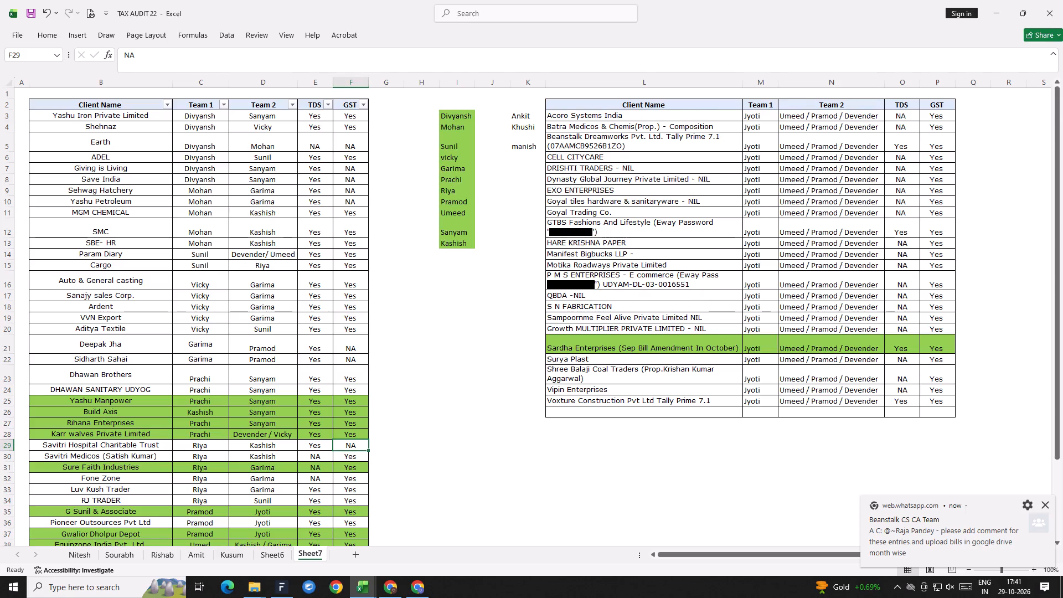
{"action": "scroll", "coordinate": [109, 324], "scroll_direction": "down", "scroll_amount": 4}
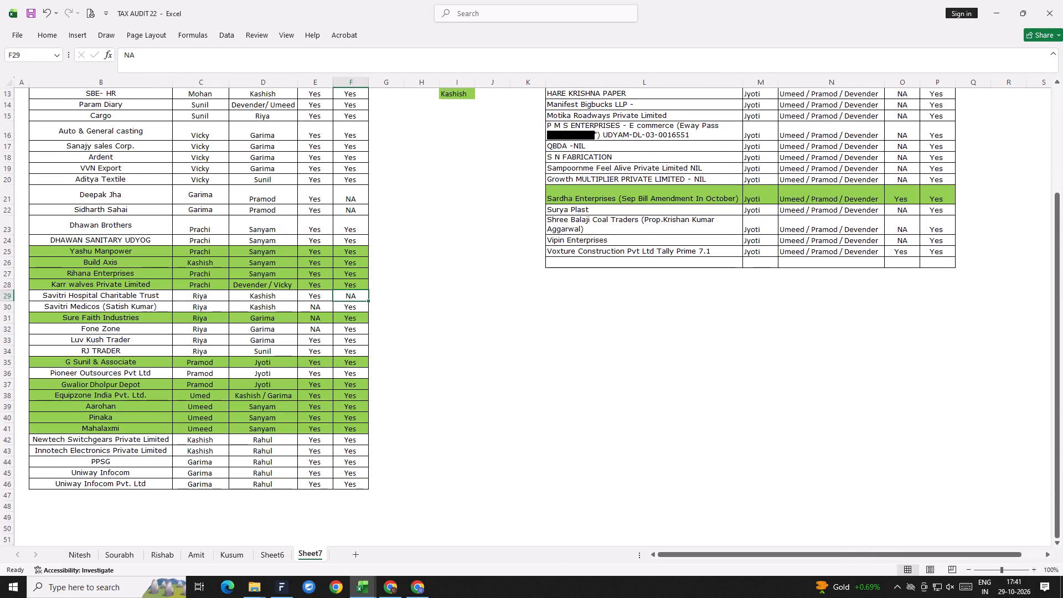
{"action": "scroll", "coordinate": [265, 358], "scroll_direction": "up", "scroll_amount": 4}
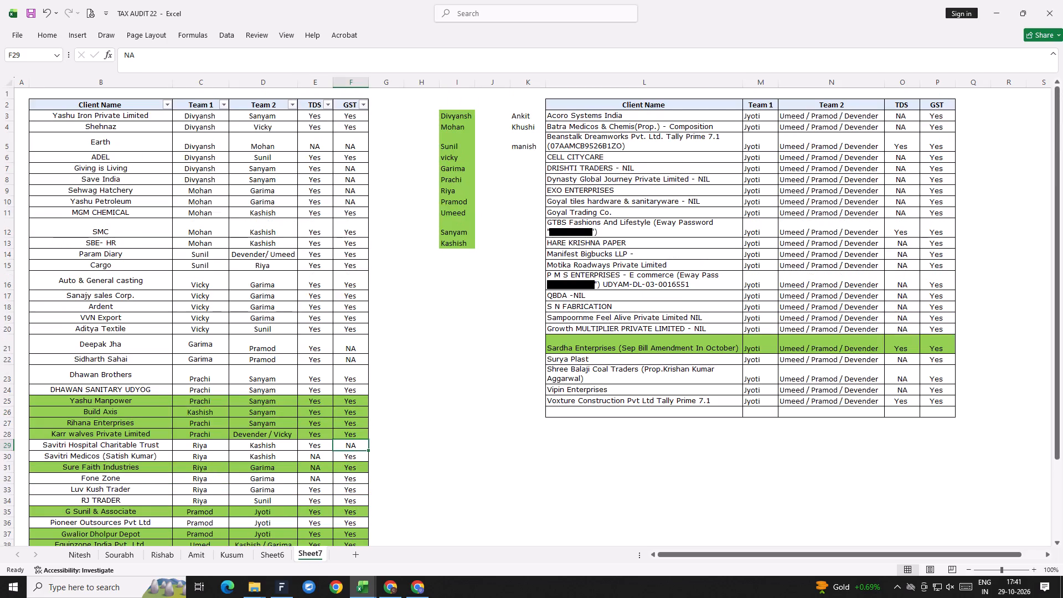
{"action": "scroll", "coordinate": [250, 408], "scroll_direction": "down", "scroll_amount": 2}
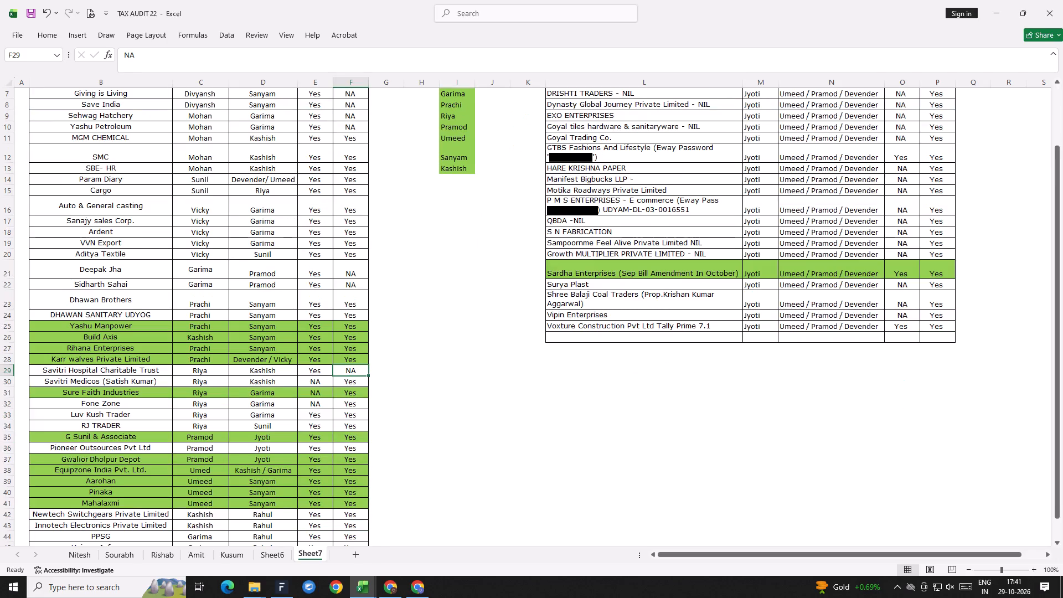
{"action": "scroll", "coordinate": [179, 507], "scroll_direction": "down", "scroll_amount": 2}
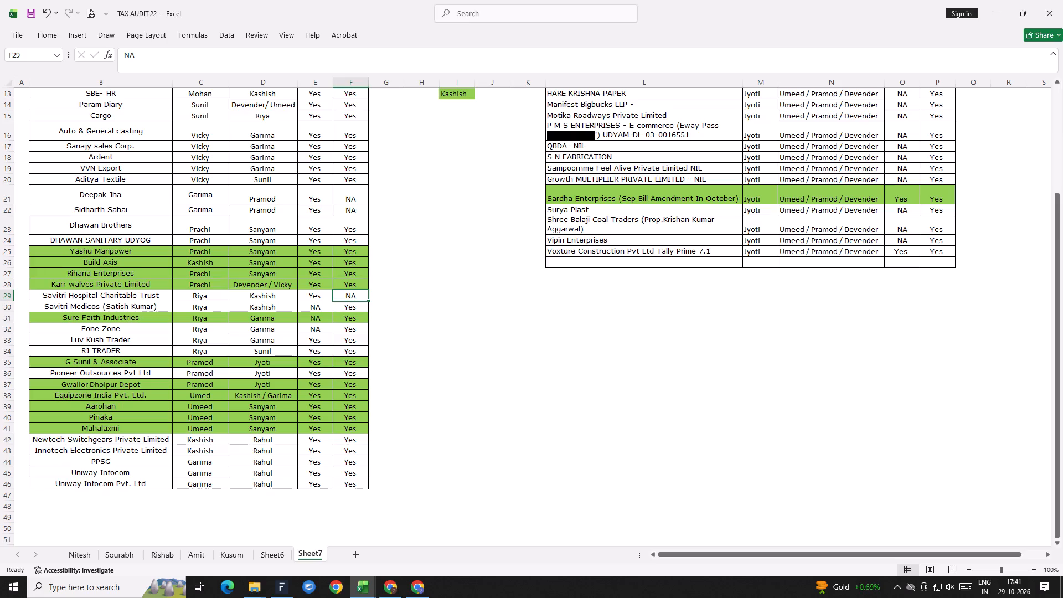
{"action": "left_click", "coordinate": [209, 398]}
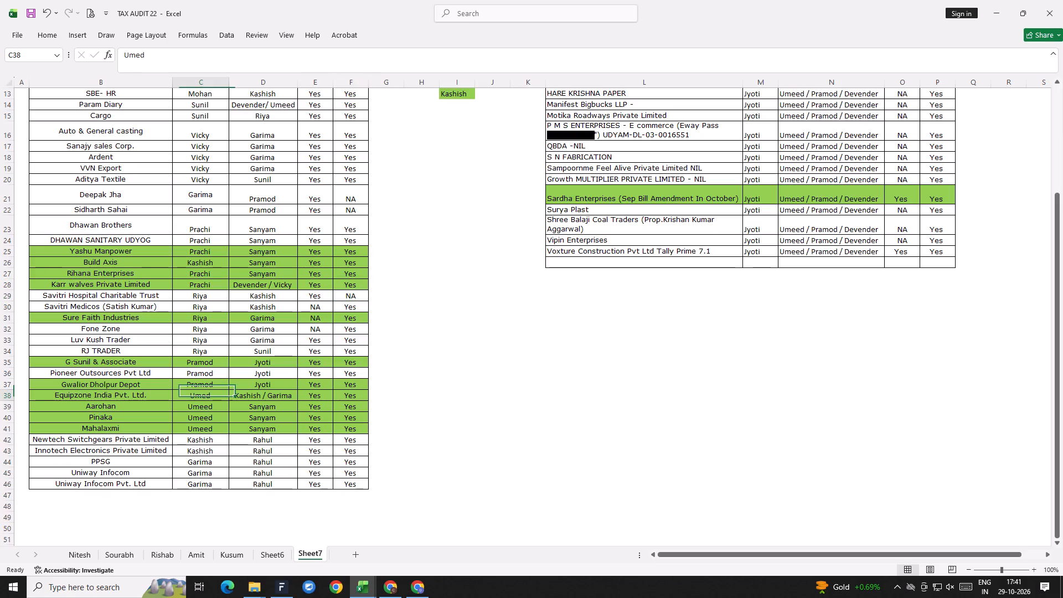
{"action": "scroll", "coordinate": [489, 321], "scroll_direction": "up", "scroll_amount": 6}
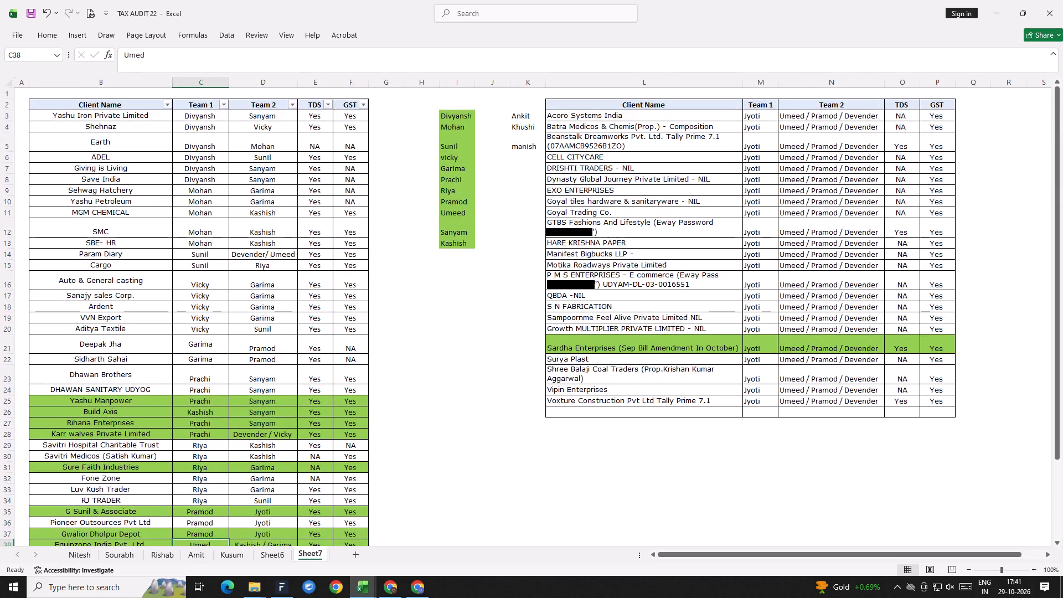
{"action": "left_click", "coordinate": [448, 384]}
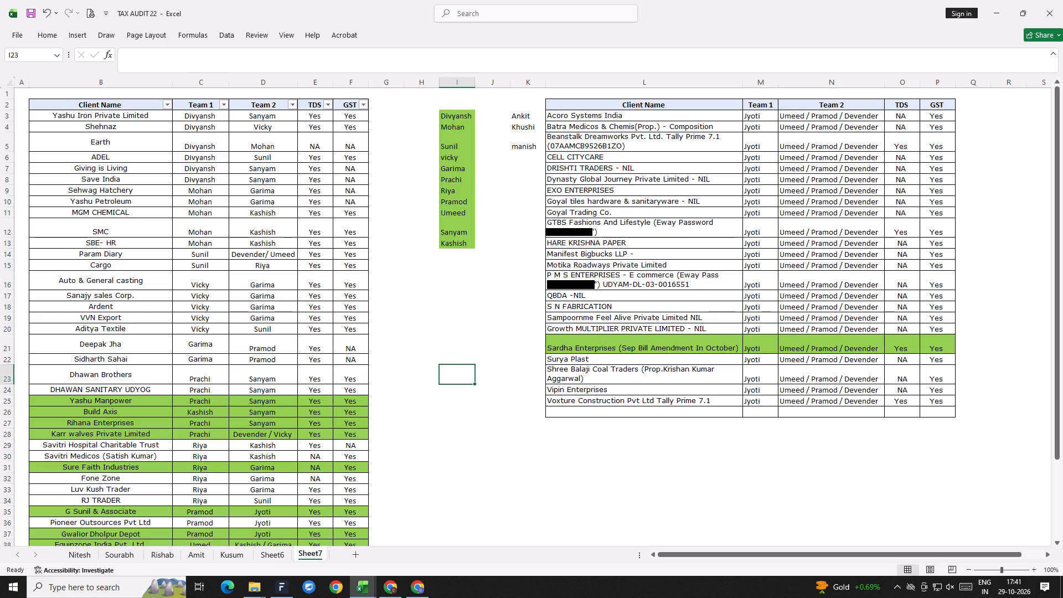
Enter "Keshav Enterprises" as a client in L26 beneath Voxture Construction and copy it to L27.
{"action": "left_click", "coordinate": [620, 411]}
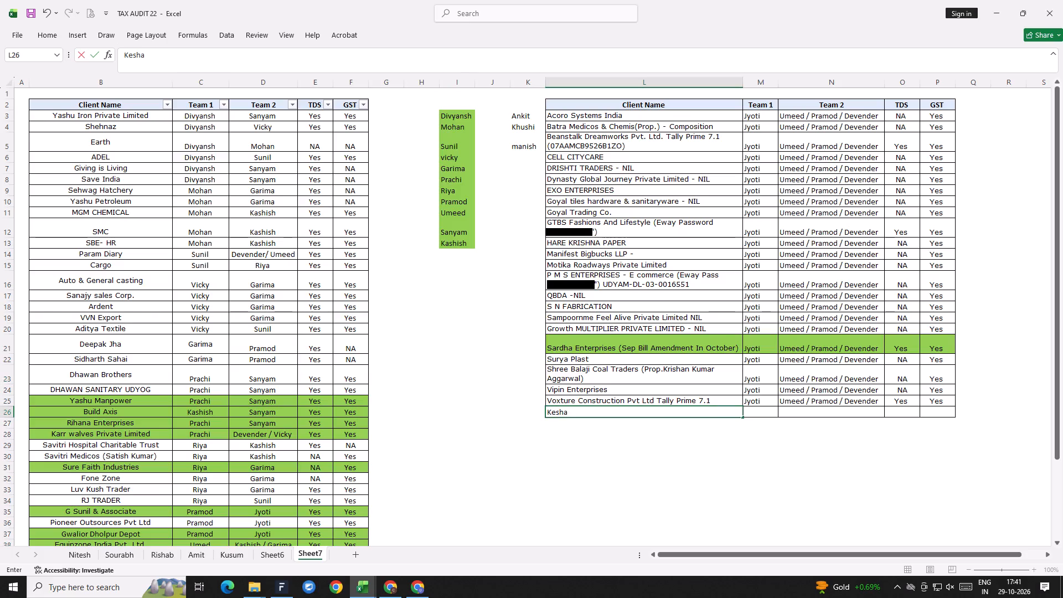
{"action": "key", "text": "e"}
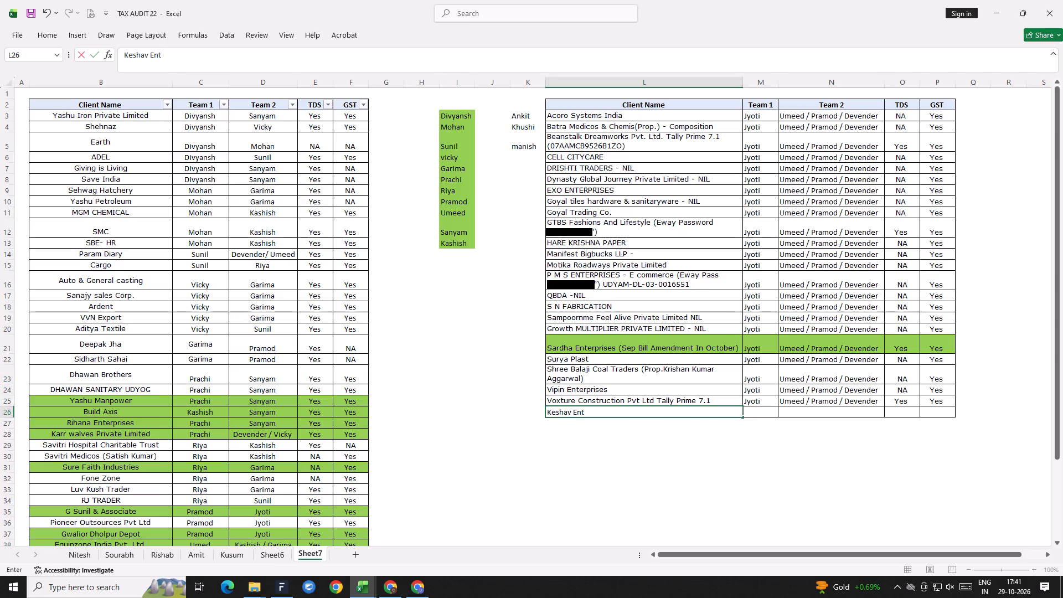
{"action": "key", "text": "BackSpace"}
{"action": "type", "text": "prises"}
{"action": "key", "text": "Return"}
{"action": "key", "text": "Up"}
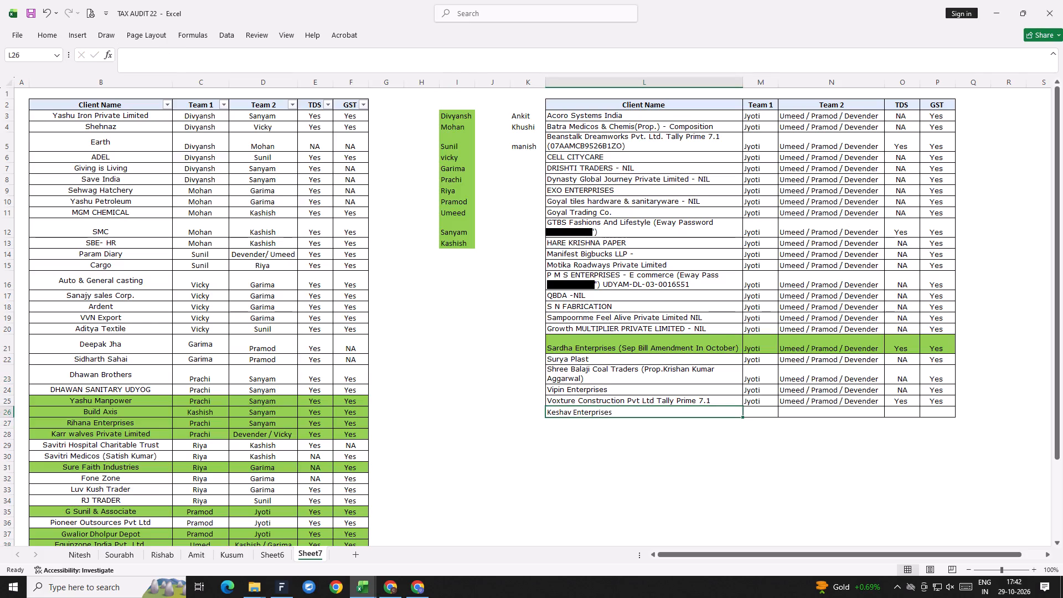
{"action": "key", "text": "ctrl+c"}
{"action": "key", "text": "Down"}
{"action": "key", "text": "ctrl+v"}
{"action": "key", "text": "Escape"}
Extend the client name in L26 to "Keshav Enterprises0- Dimple".
{"action": "key", "text": "Up"}
{"action": "key", "text": "F2"}
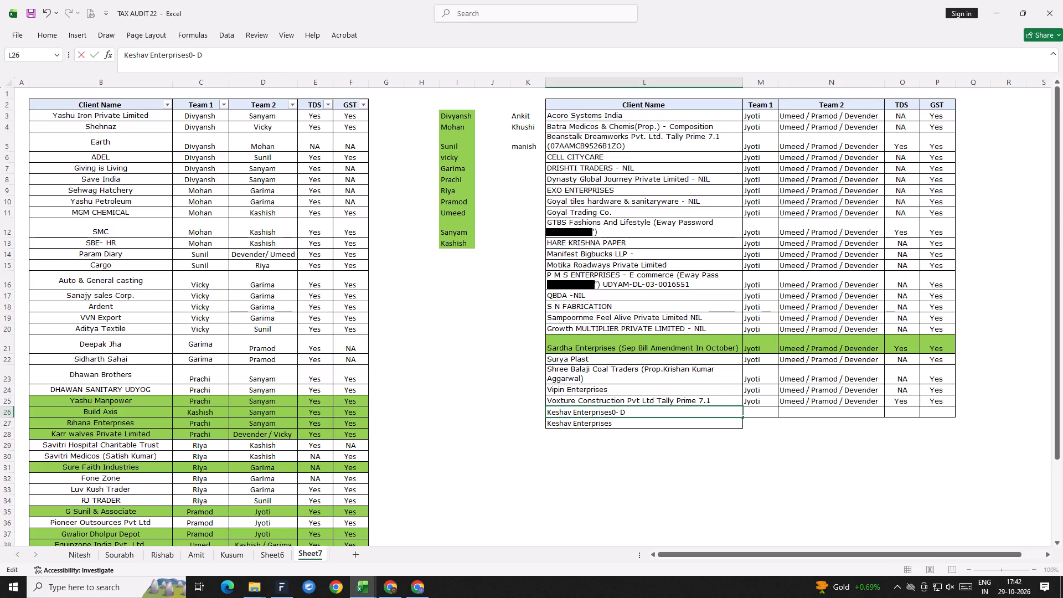
{"action": "key", "text": "Return"}
Change the client name in L27 to "Keshav Enterprises HUF-".
{"action": "key", "text": "F2"}
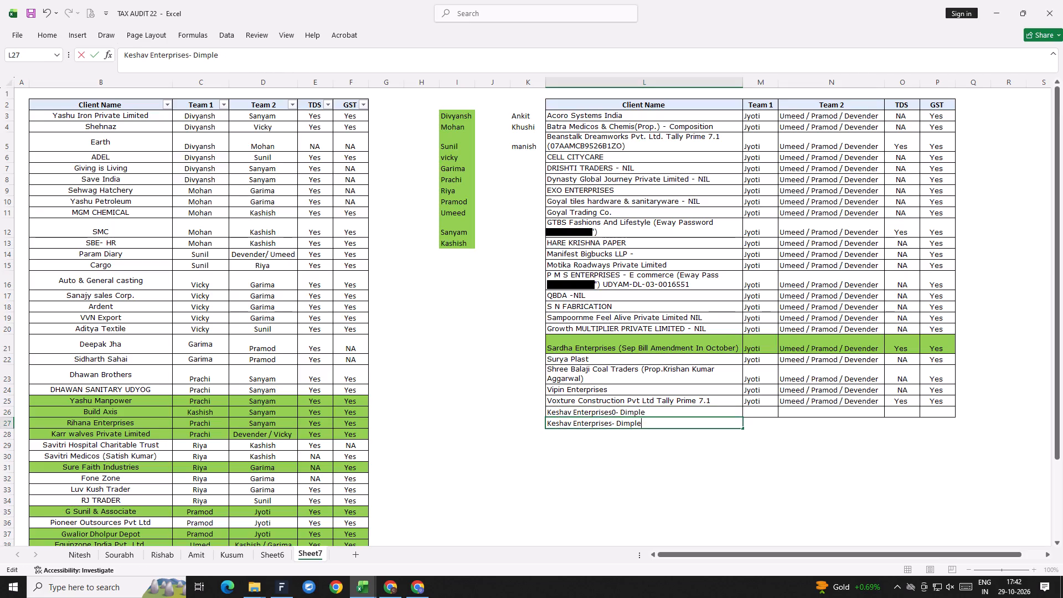
{"action": "key", "text": "BackSpace"}
{"action": "key", "text": "BackSpace"}
{"action": "key", "text": "BackSpace"}
{"action": "key", "text": "BackSpace"}
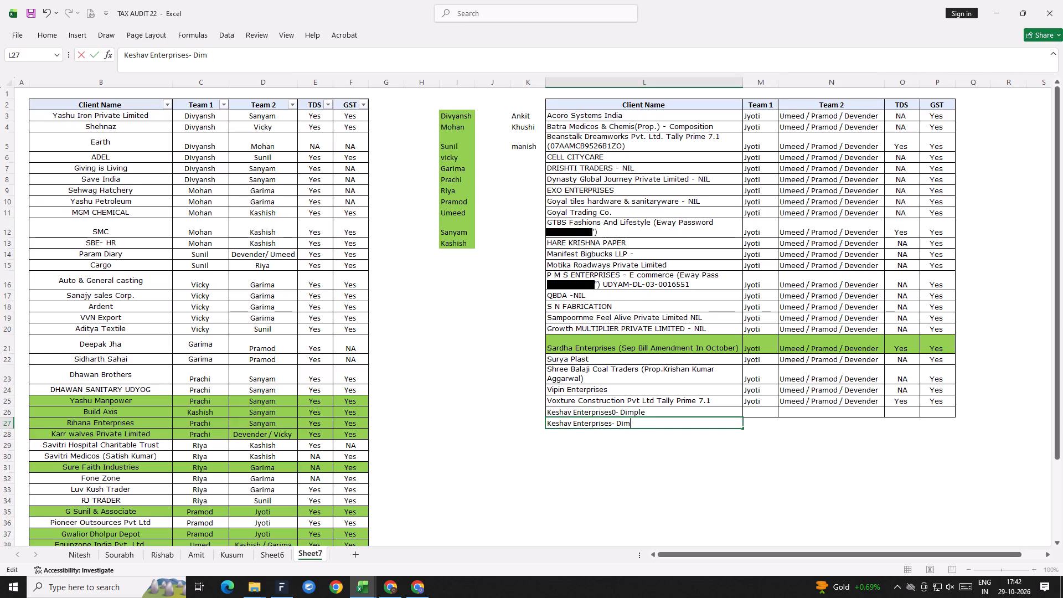
{"action": "key", "text": "BackSpace"}
{"action": "key", "text": "BackSpace"}
{"action": "key", "text": "BackSpace"}
{"action": "key", "text": "BackSpace"}
{"action": "key", "text": "BackSpace"}
{"action": "key", "text": "space"}
{"action": "type", "text": "HUF="}
{"action": "key", "text": "BackSpace"}
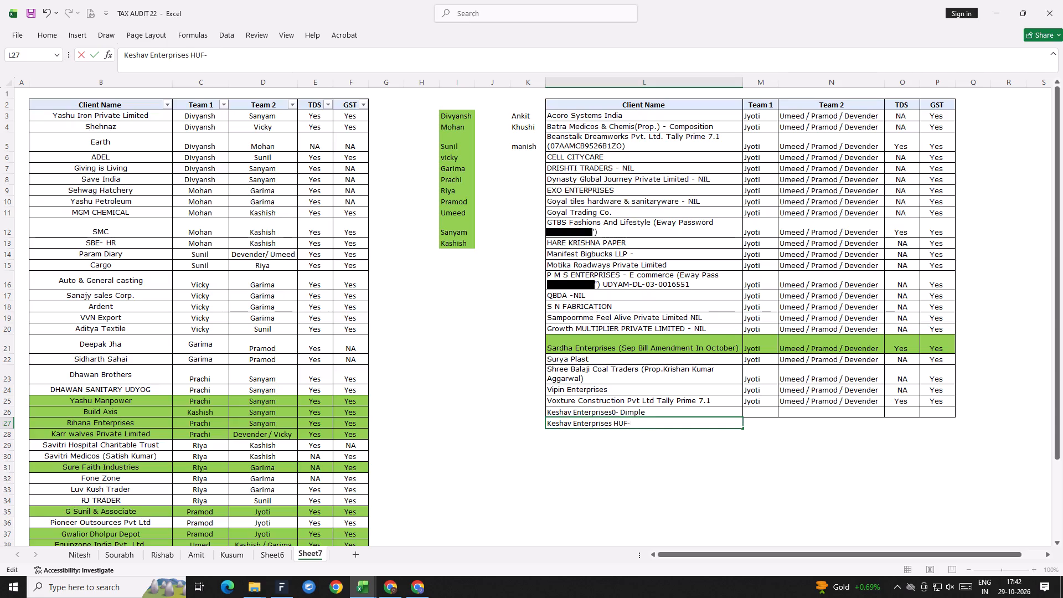